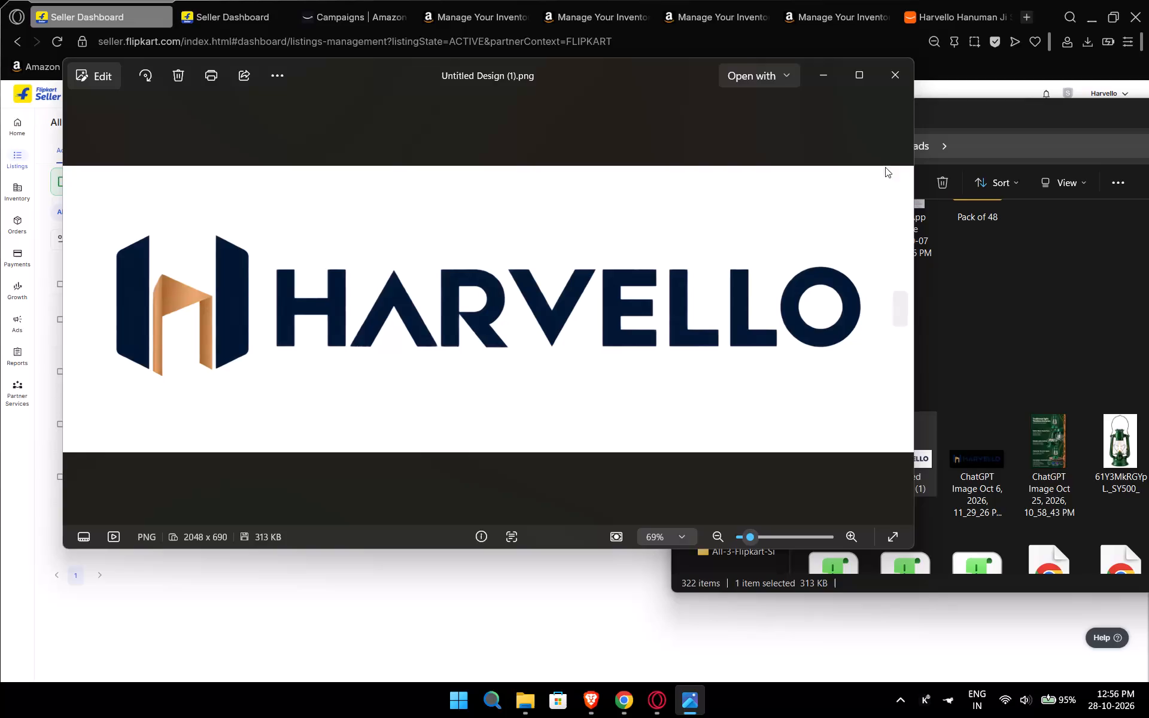
# Close the Harvello logo image preview and the Downloads folder window.
pyautogui.click(886, 77)
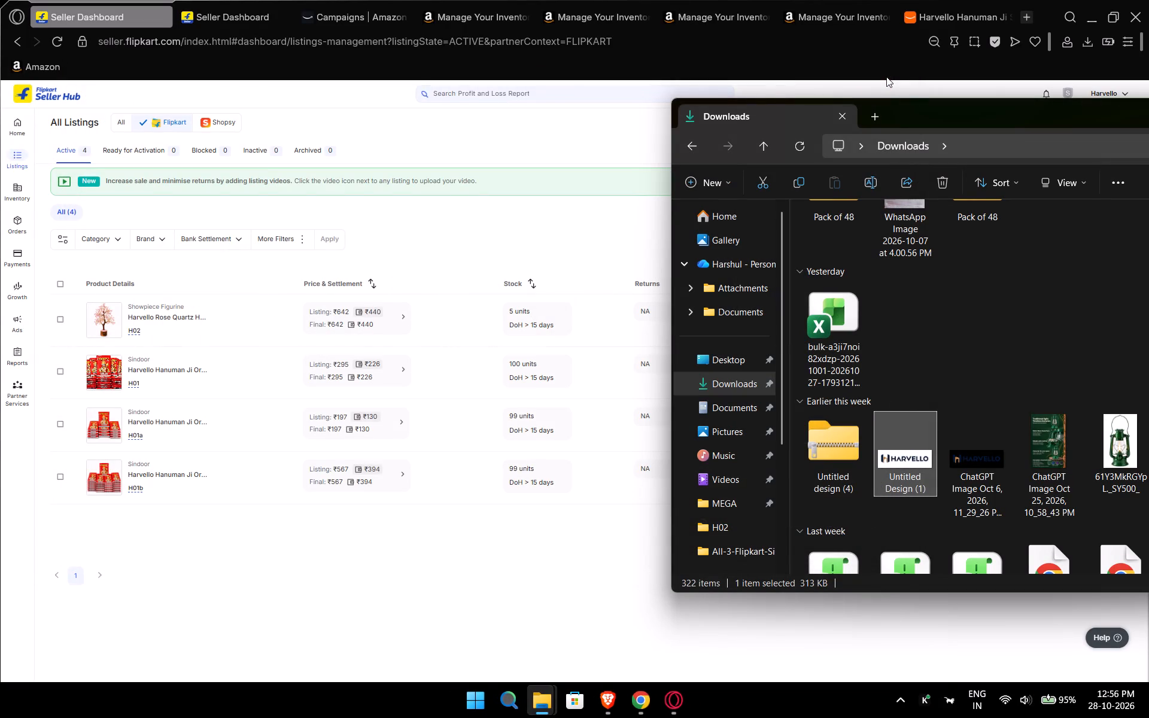
pyautogui.moveTo(993, 108); pyautogui.dragTo(855, 124)
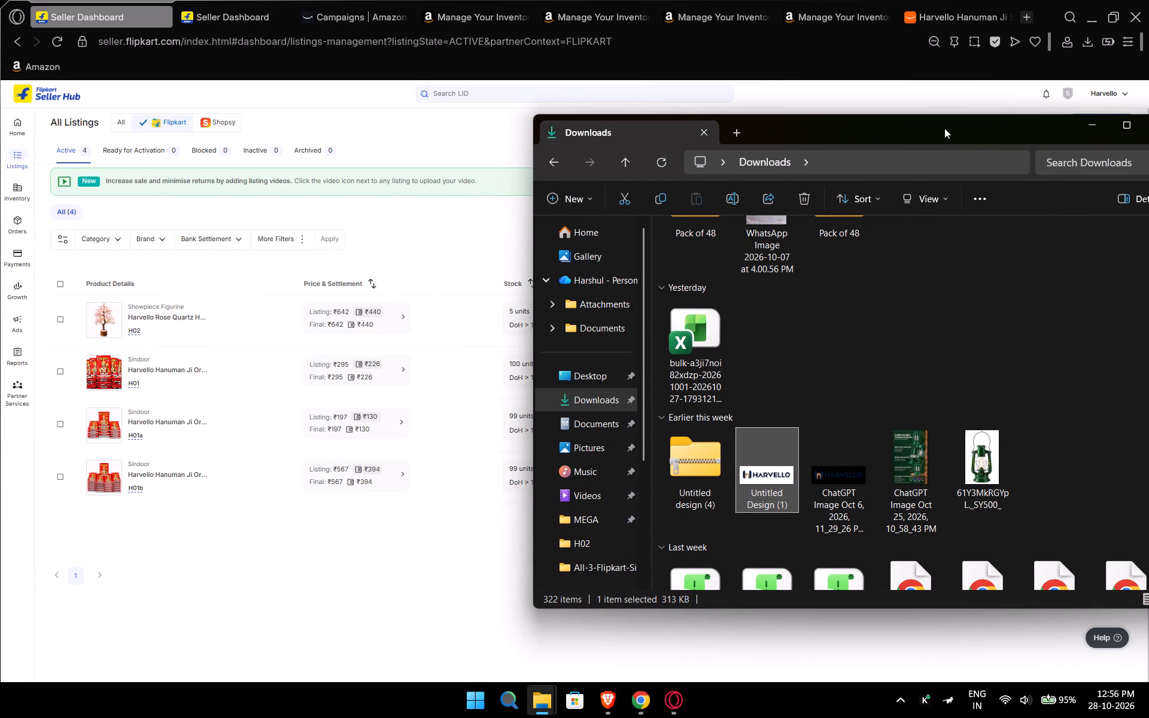
pyautogui.moveTo(993, 129); pyautogui.dragTo(889, 124)
pyautogui.click(1062, 121)
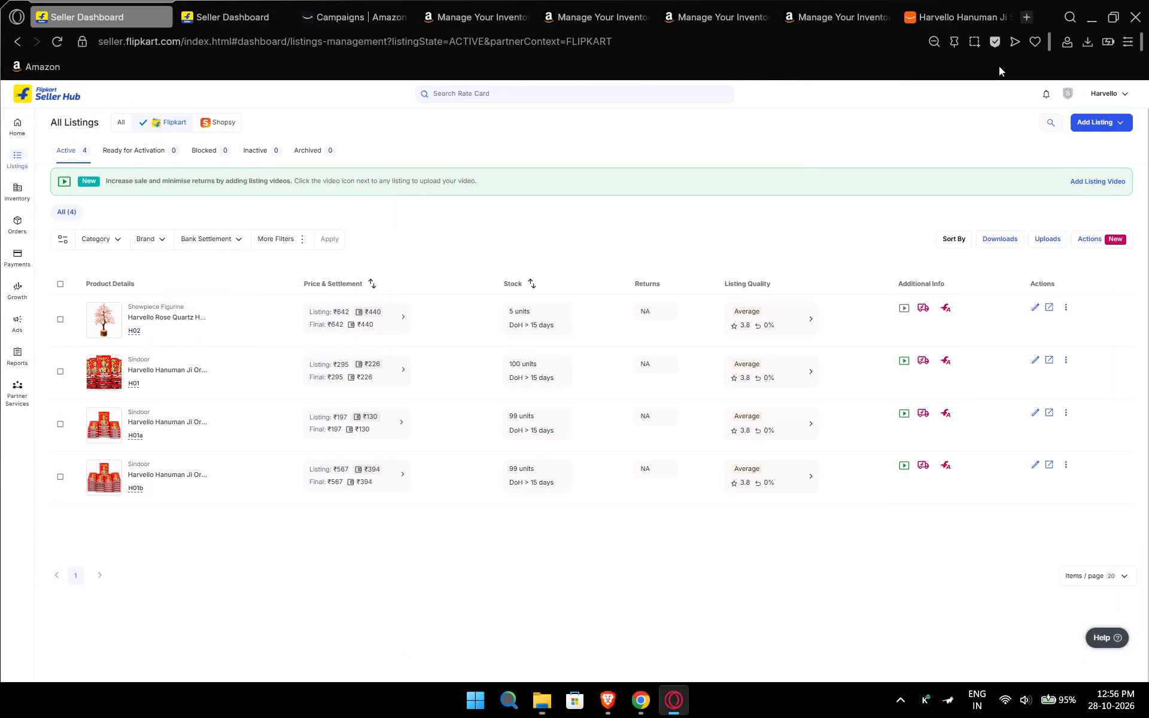
# Close the duplicate Manage Your Inventory tabs, keeping a single one open.
pyautogui.click(831, 0)
pyautogui.click(618, 0)
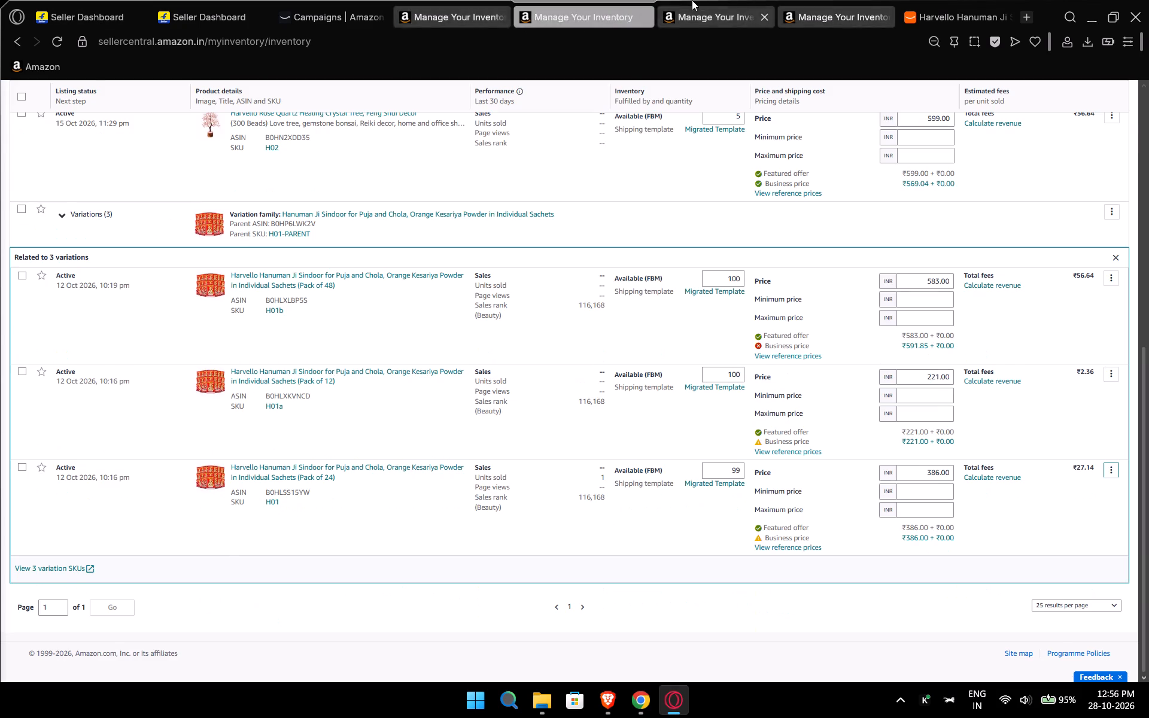
pyautogui.click(692, 0)
pyautogui.click(766, 20)
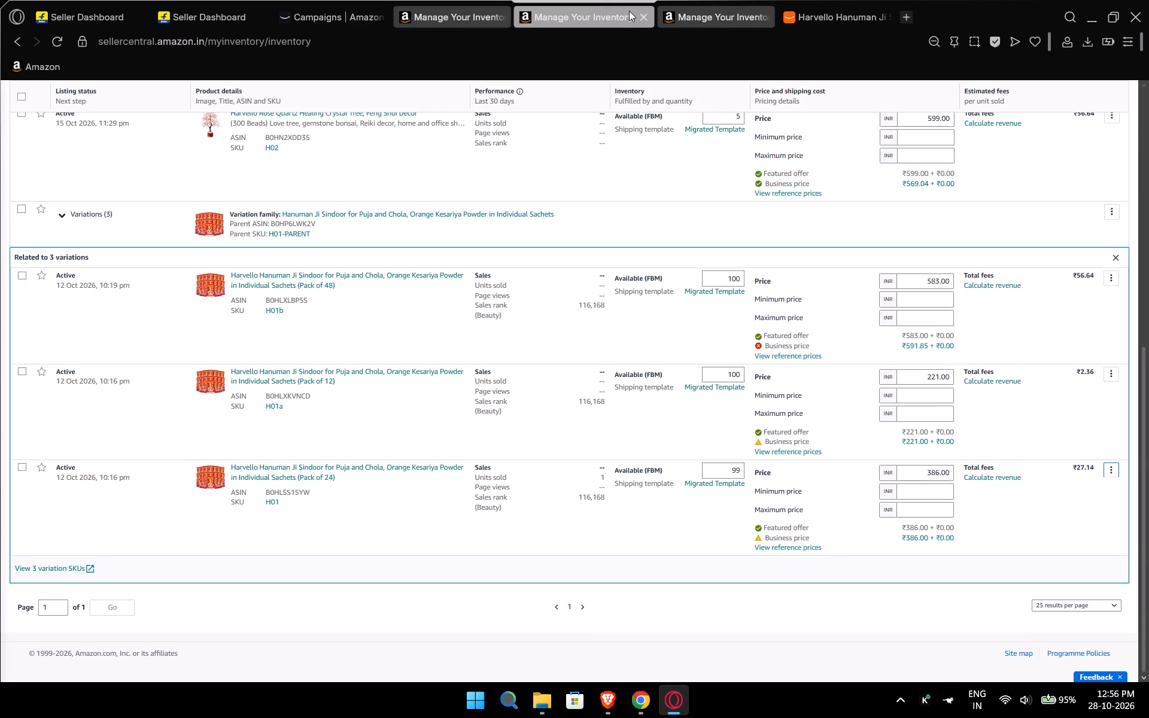
pyautogui.click(642, 14)
pyautogui.click(500, 17)
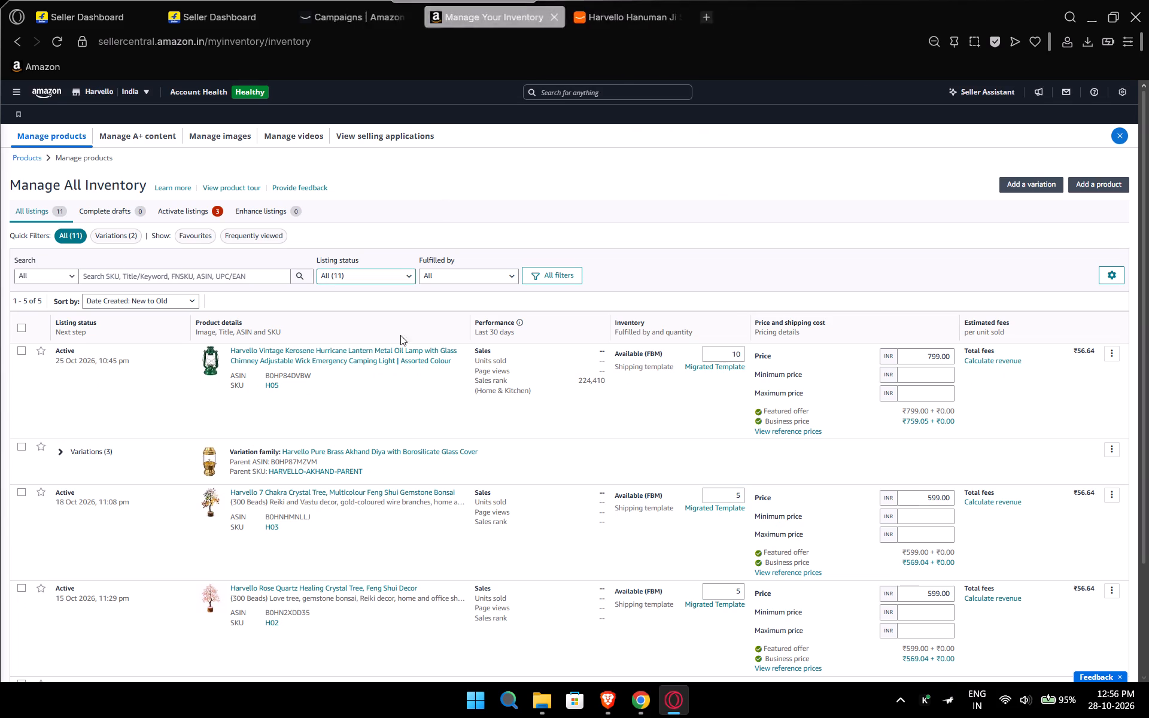
# Reload the Manage All Inventory page.
pyautogui.click(59, 29)
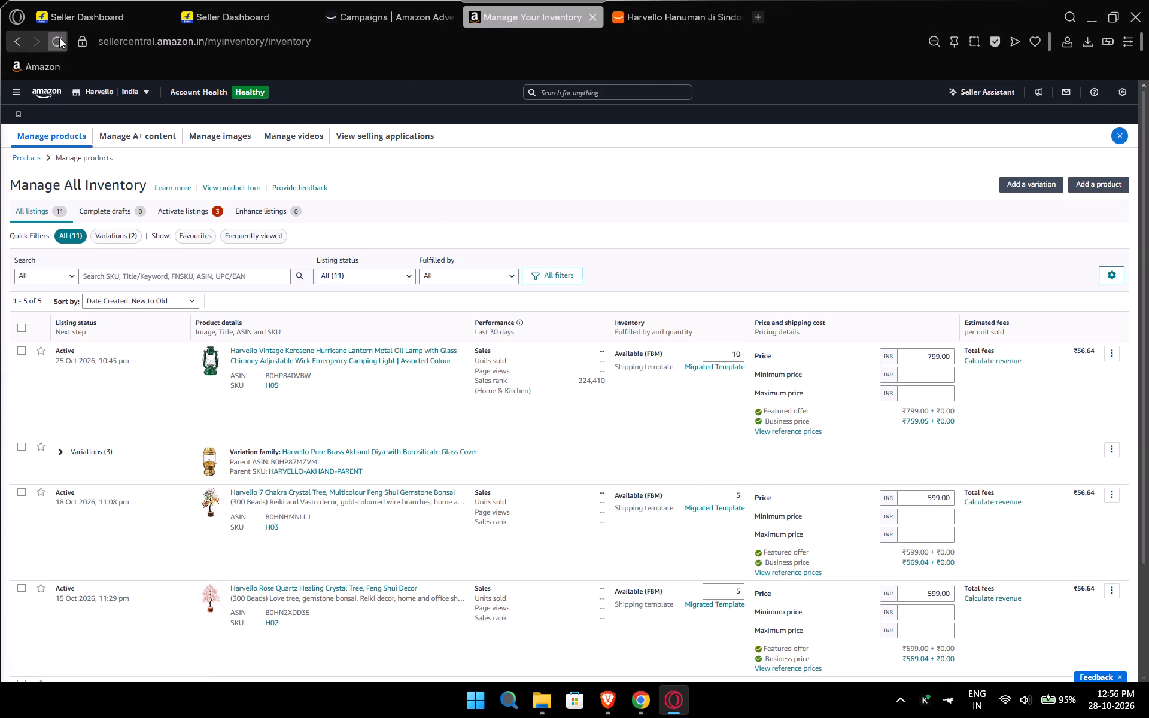
pyautogui.click(59, 38)
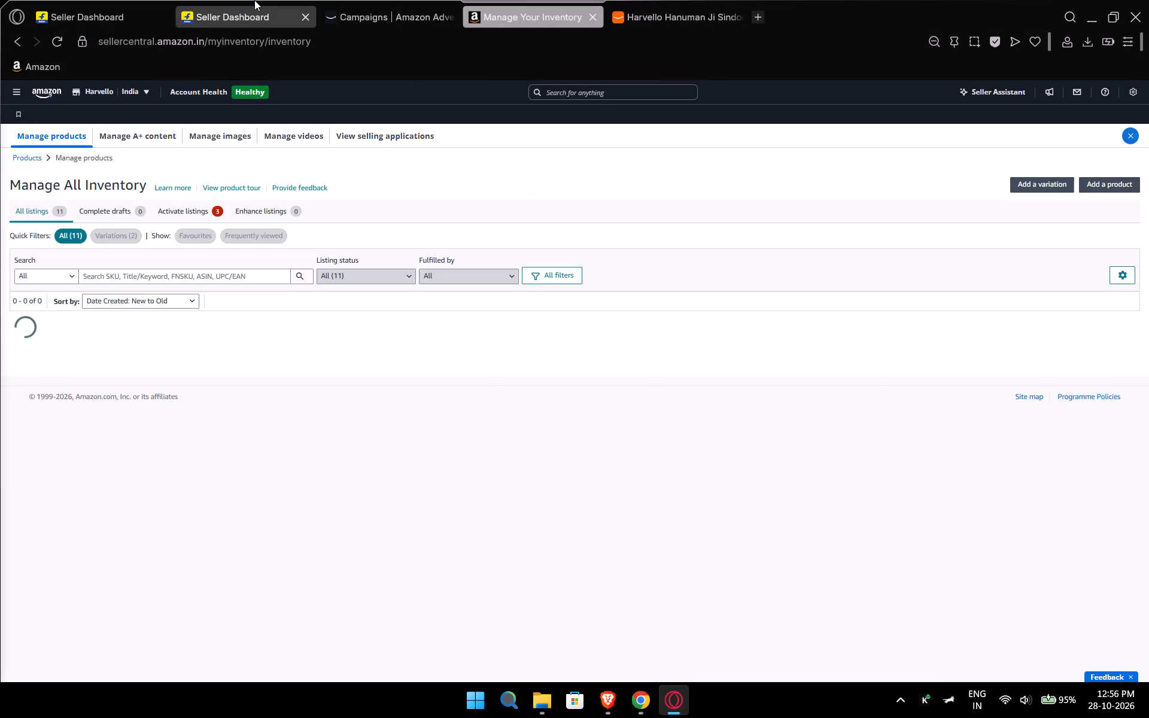
# Review the Flipkart listings and the Amazon product page for the Hanuman Ji Sindoor, and return to the inventory.
pyautogui.click(147, 0)
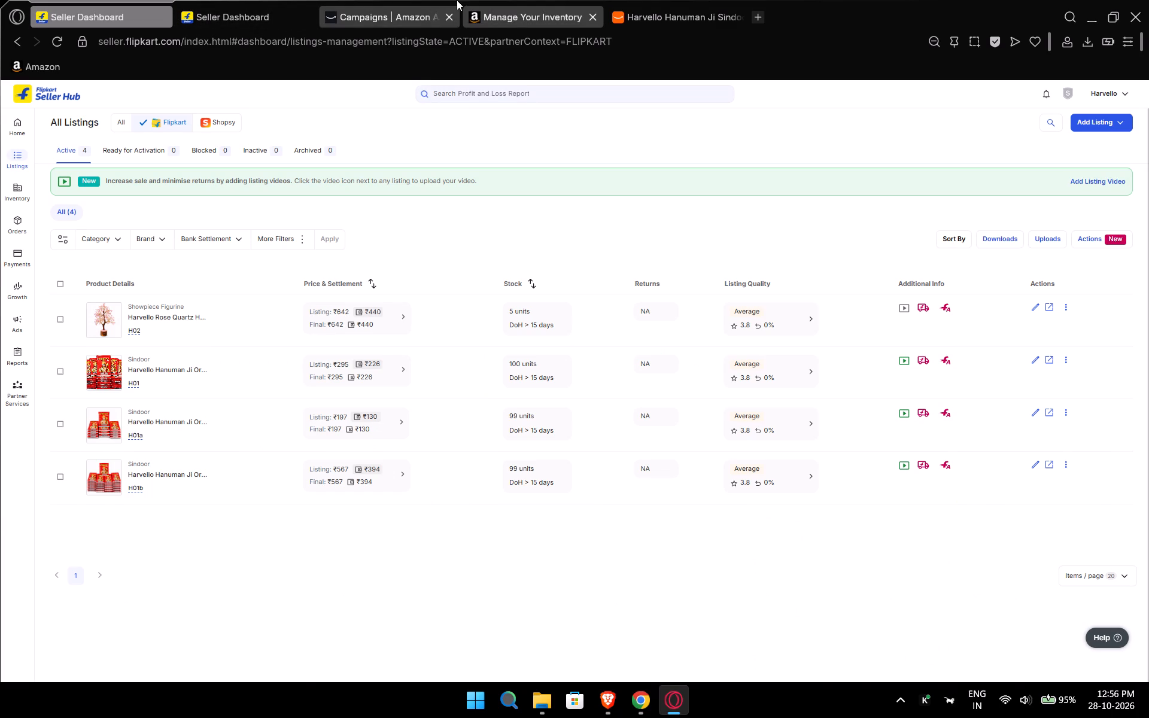
pyautogui.click(422, 0)
pyautogui.click(476, 0)
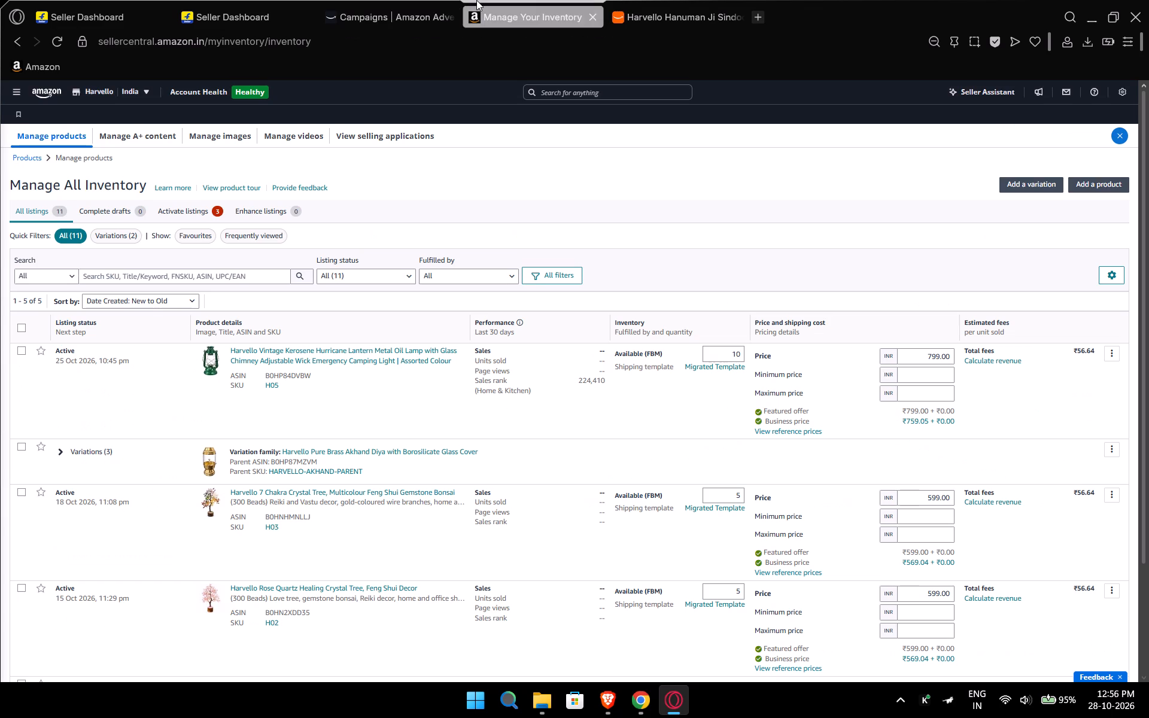
pyautogui.click(655, 0)
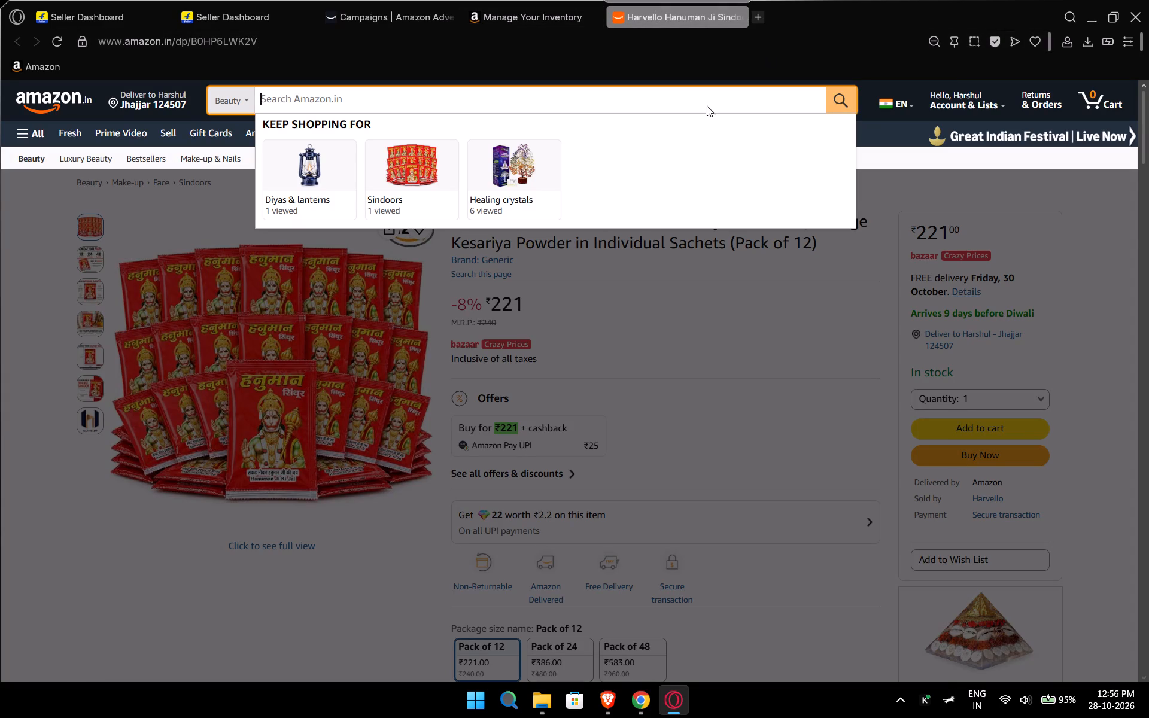
pyautogui.click(649, 307)
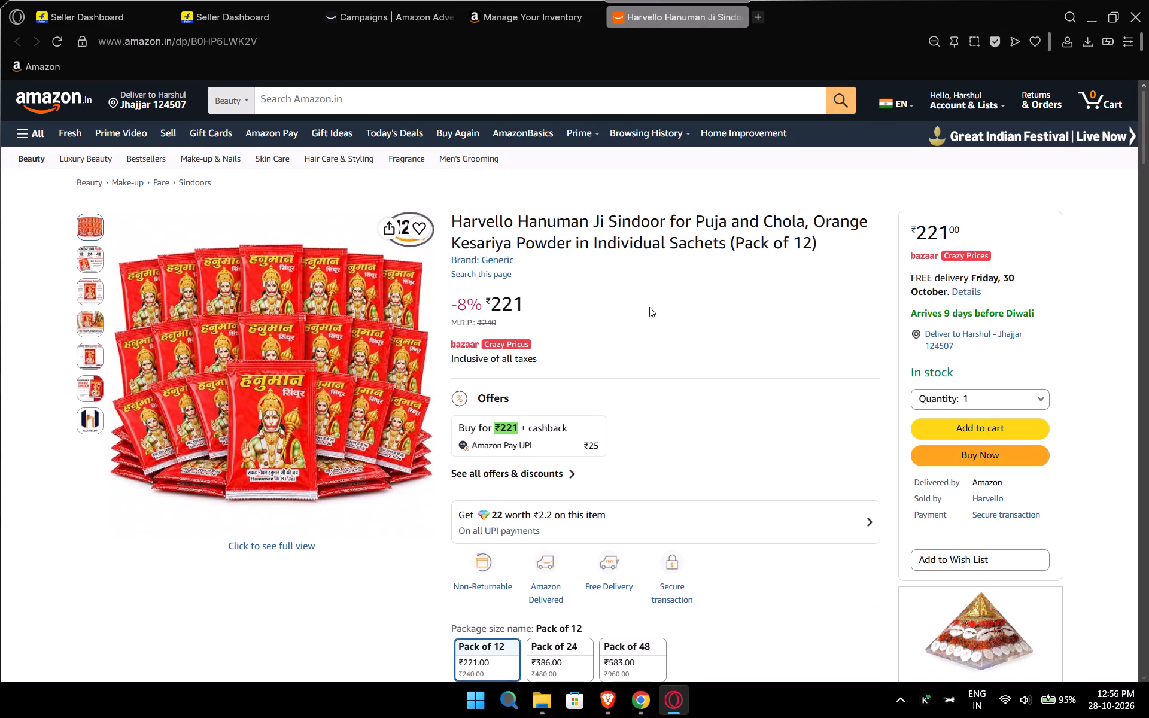
pyautogui.click(519, 0)
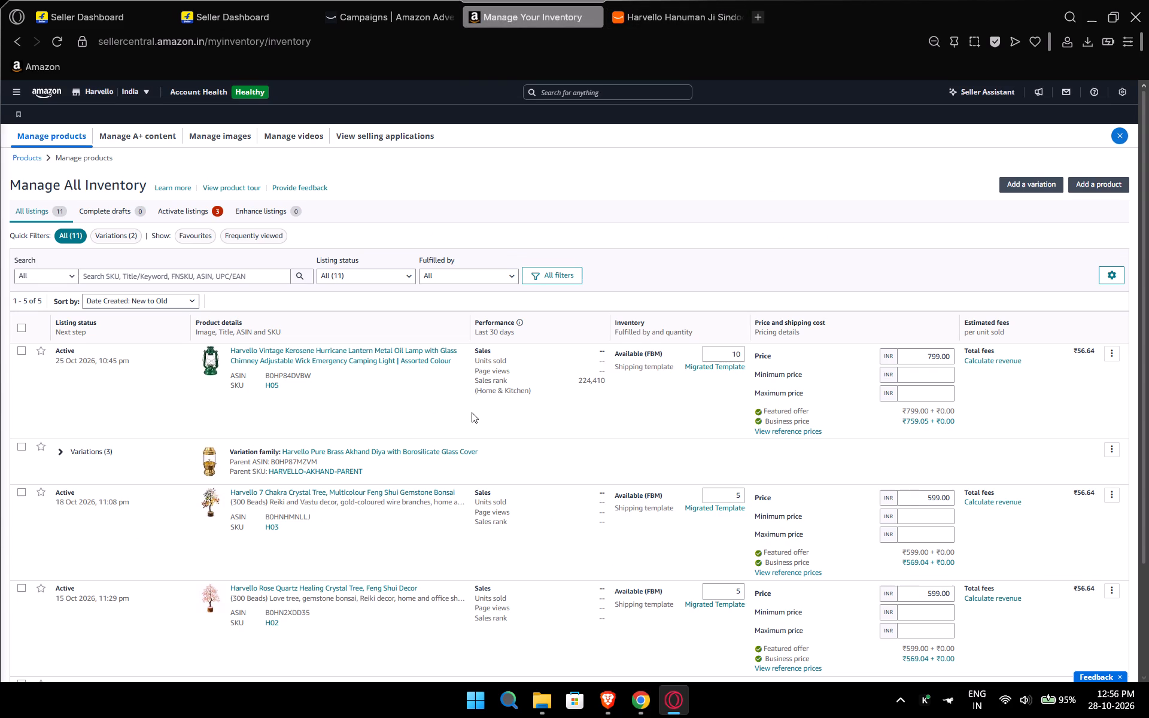
# Examine the variations of the Hanuman Ji Sindoor and Pure Brass Akhand Diya families in the Amazon inventory.
pyautogui.scroll(-4, 542, 434)
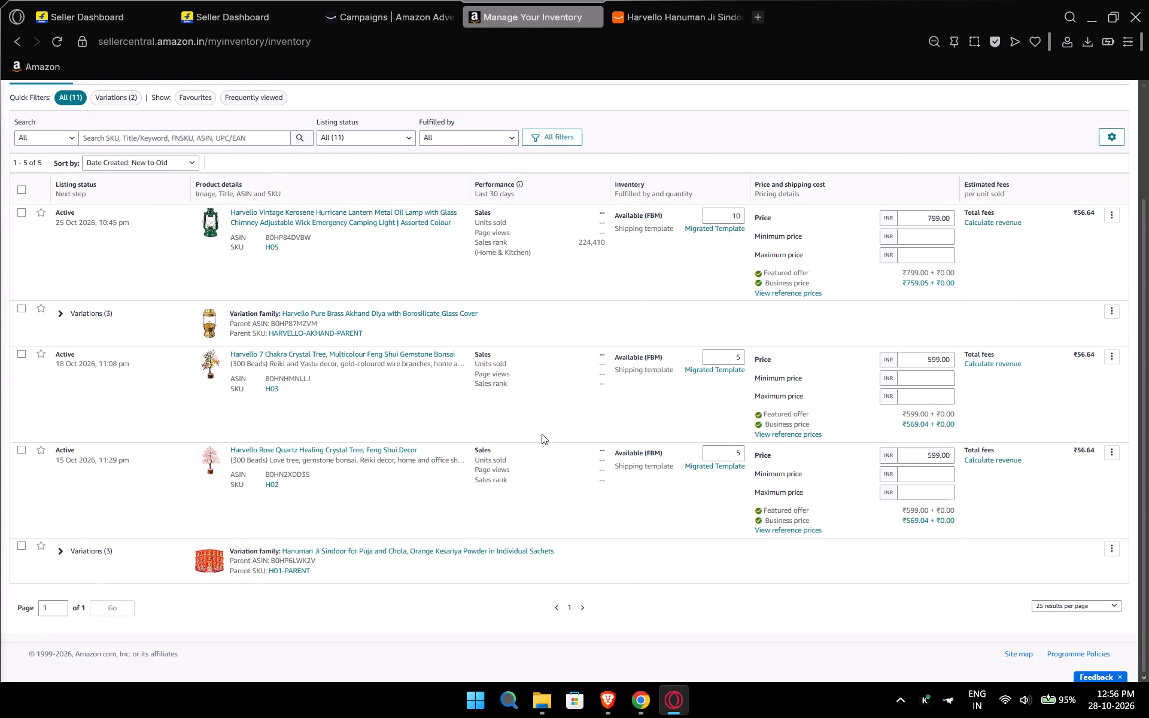
pyautogui.click(56, 552)
pyautogui.scroll(-5, 563, 621)
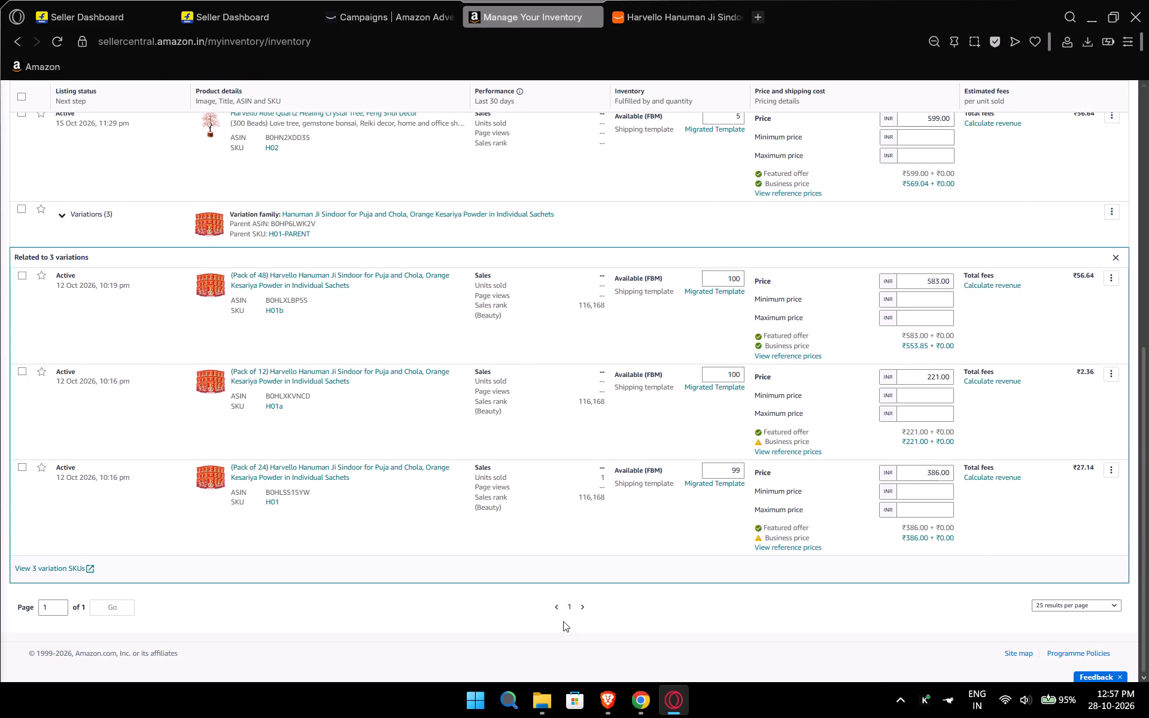
pyautogui.click(1114, 276)
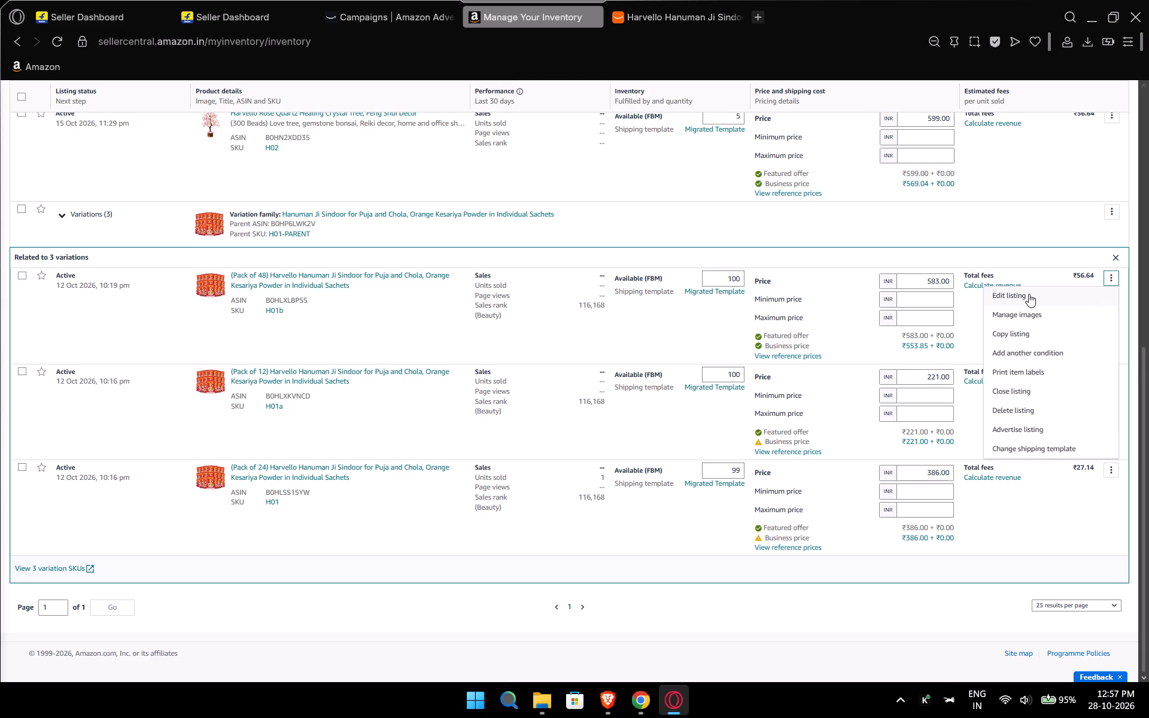
pyautogui.scroll(3, 1029, 294)
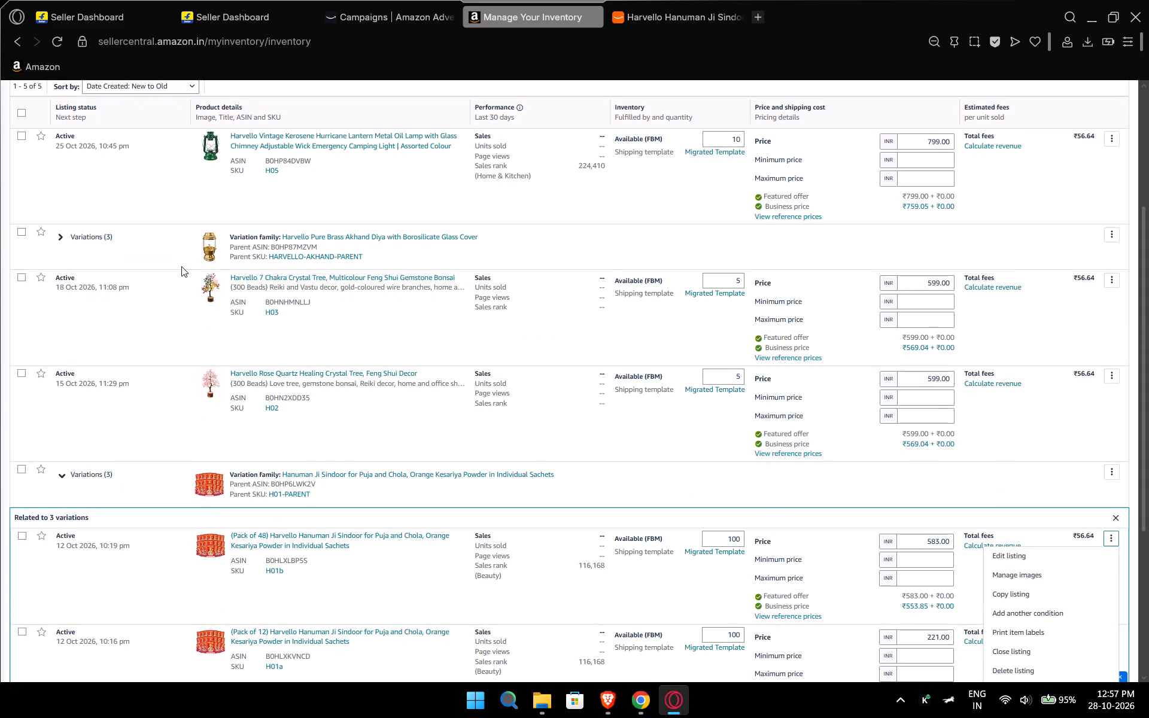
pyautogui.click(58, 237)
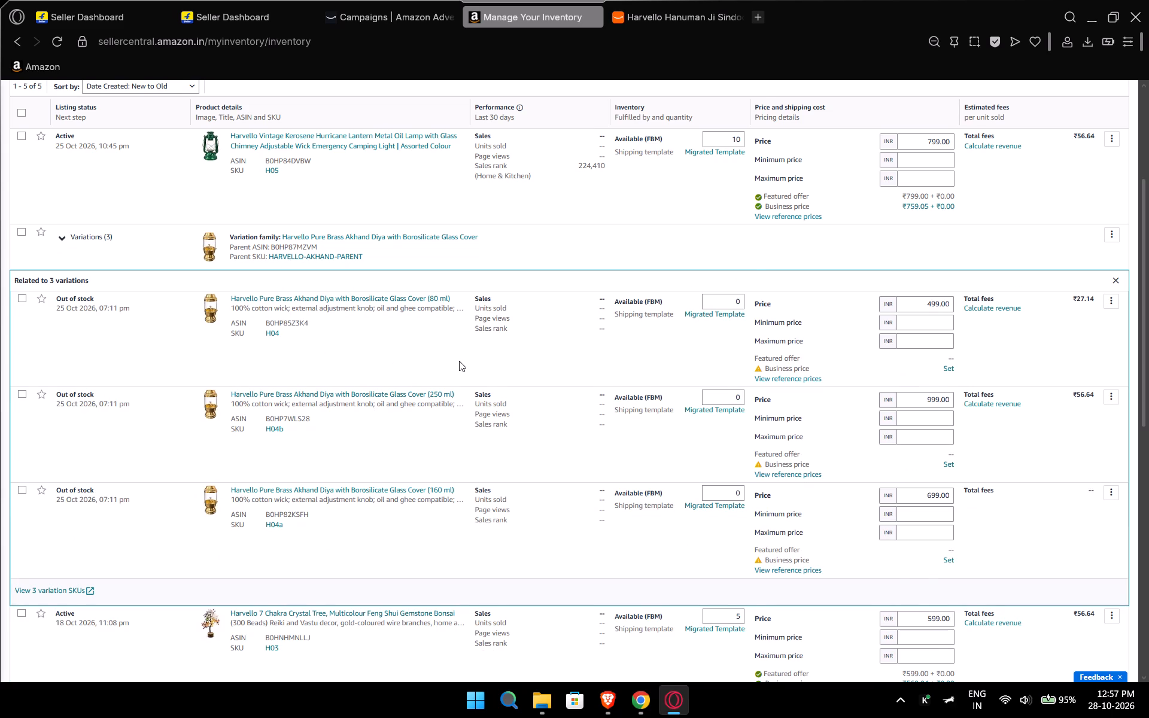
pyautogui.scroll(-1, 459, 361)
pyautogui.scroll(1, 459, 361)
pyautogui.click(59, 230)
pyautogui.scroll(-4, 387, 473)
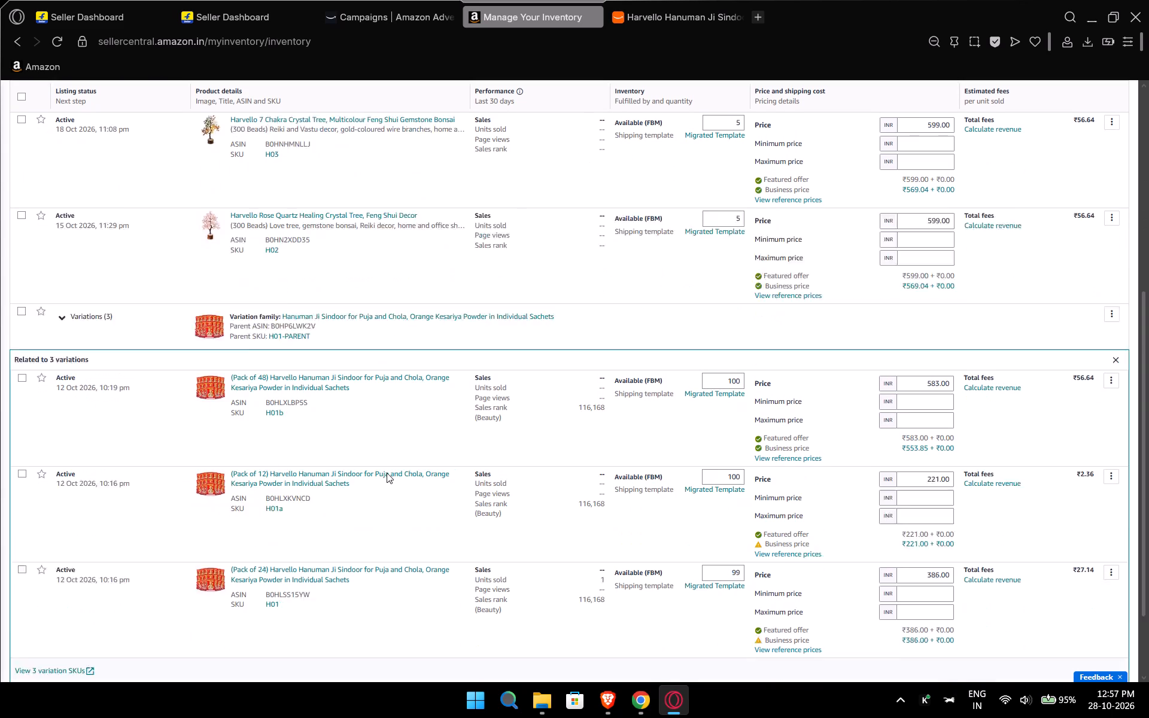
pyautogui.scroll(-3, 387, 473)
pyautogui.scroll(3, 327, 263)
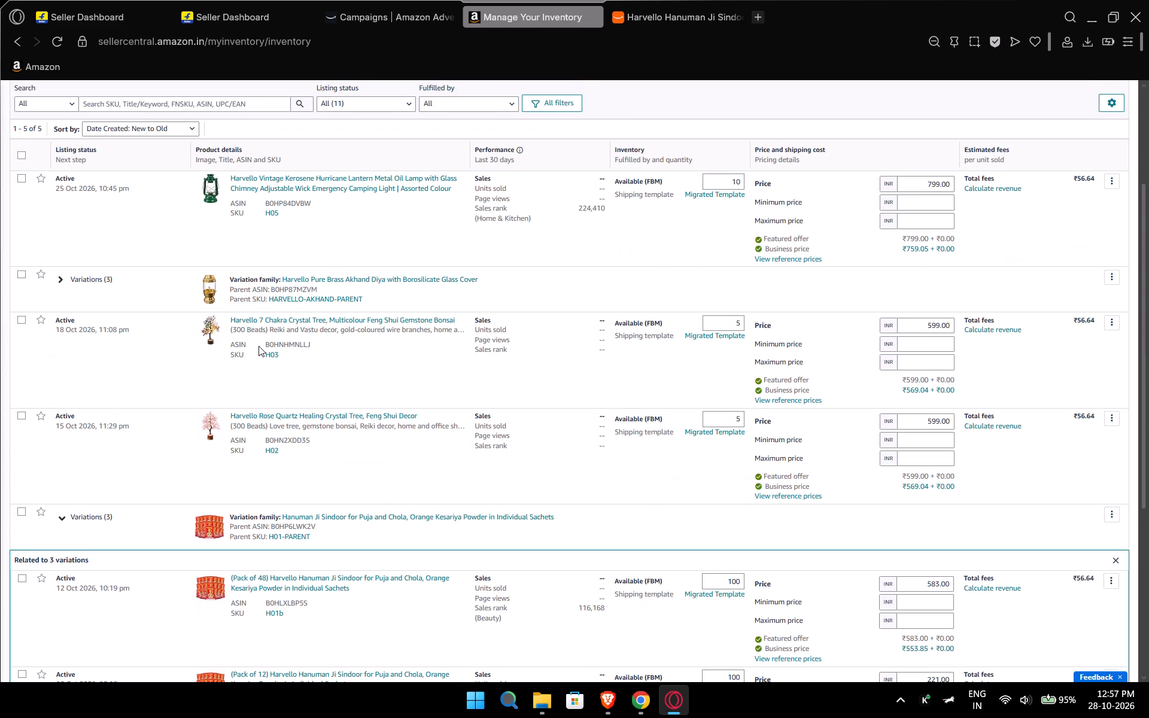
pyautogui.scroll(-3, 259, 346)
pyautogui.scroll(-1, 454, 415)
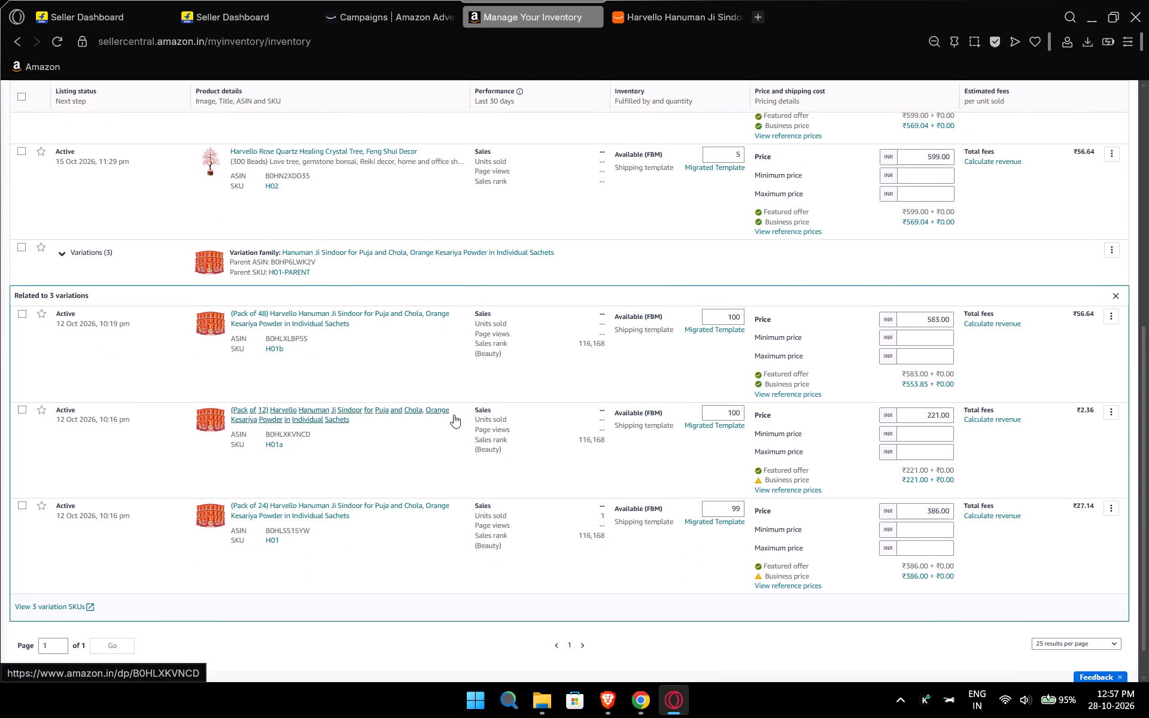
# Copy the Hanuman Ji Sindoor parent listing H01-PARENT into a new product, collapse its variations in the inventory, and view the copied listing.
pyautogui.click(1115, 245)
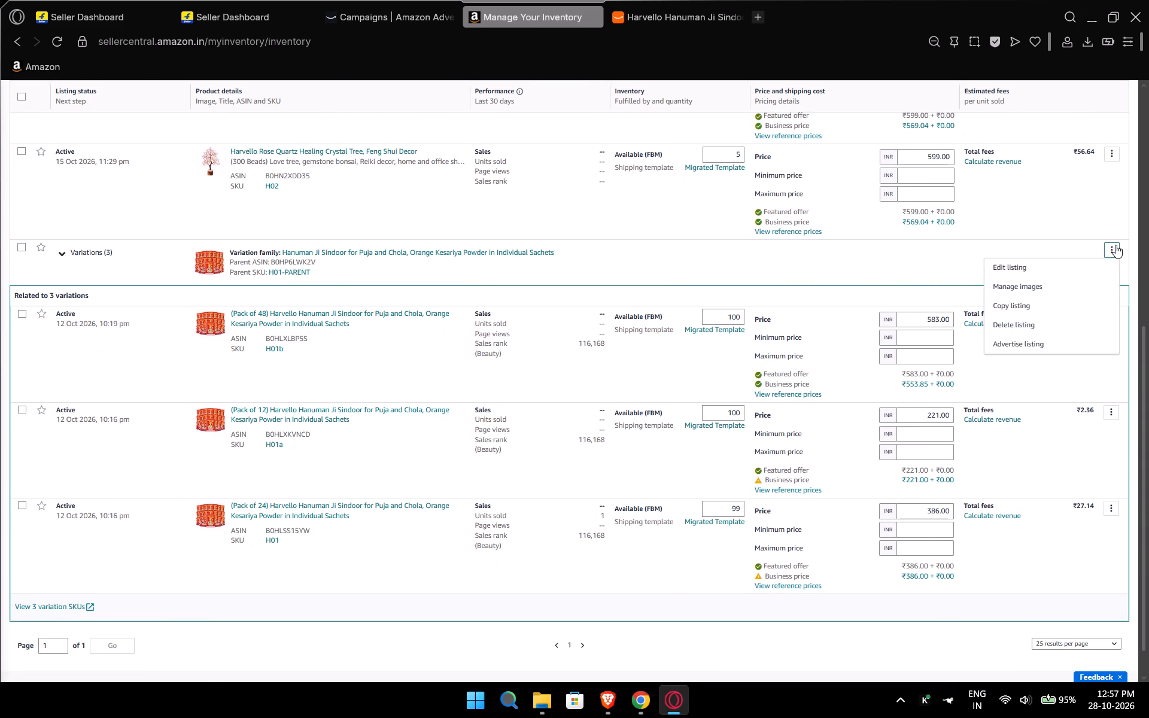
pyautogui.click(1026, 303)
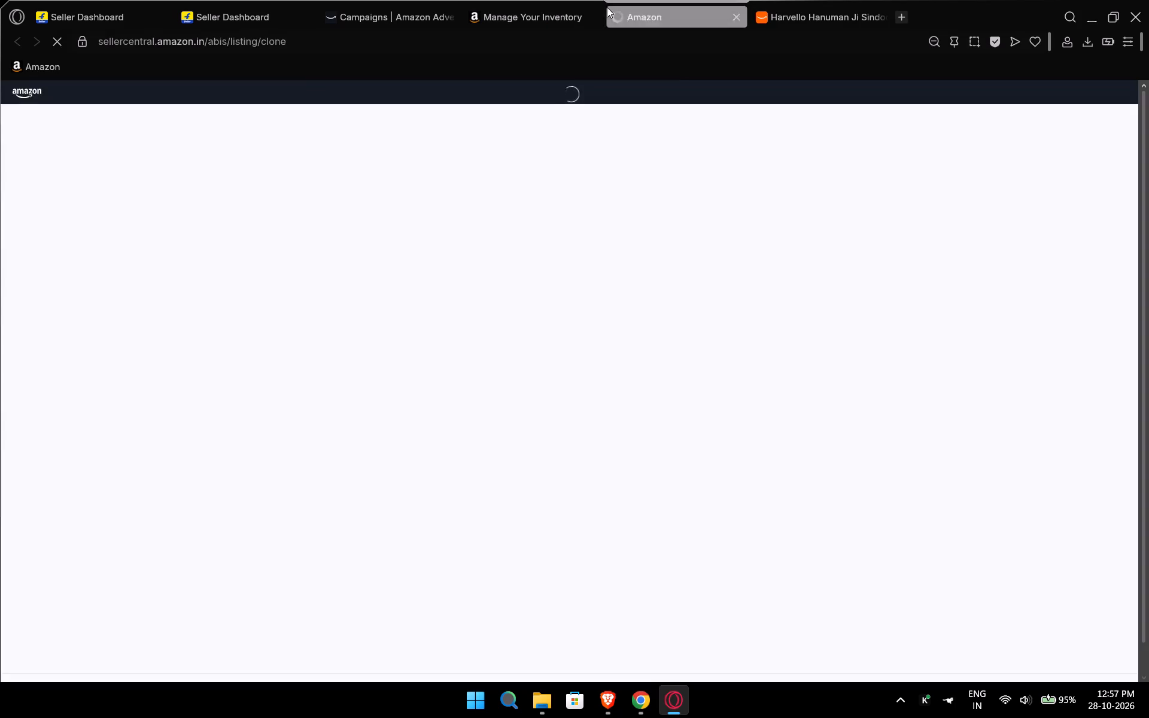
pyautogui.click(528, 0)
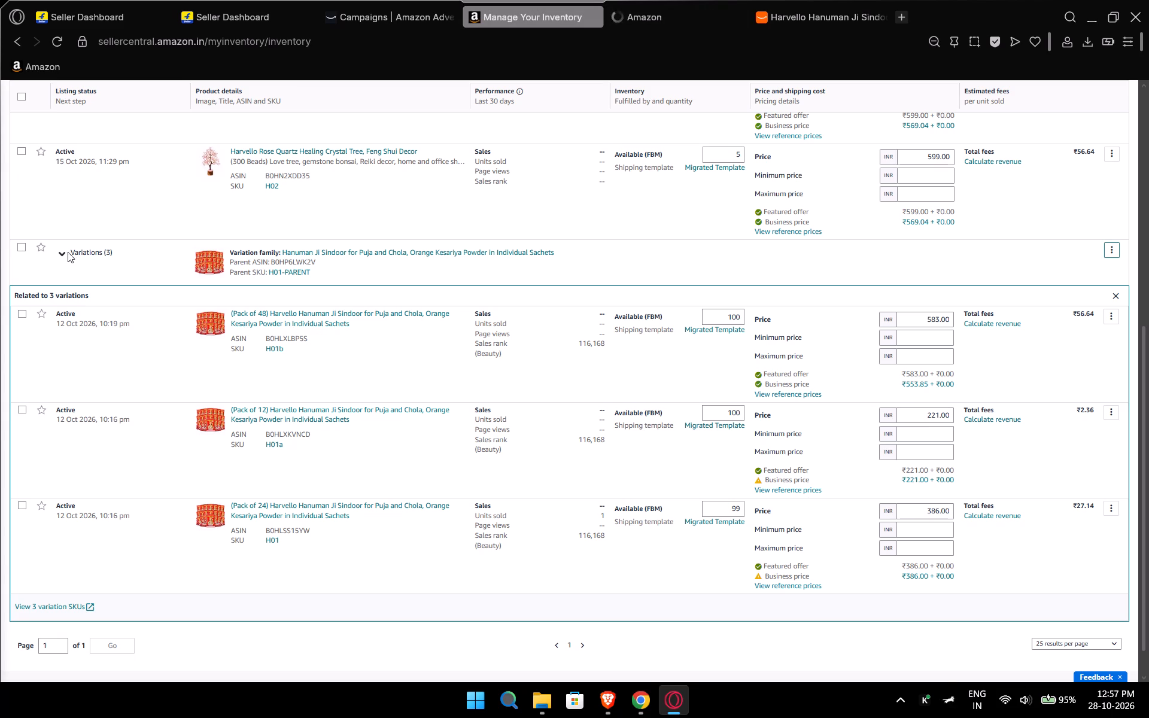
pyautogui.click(65, 252)
pyautogui.click(642, 0)
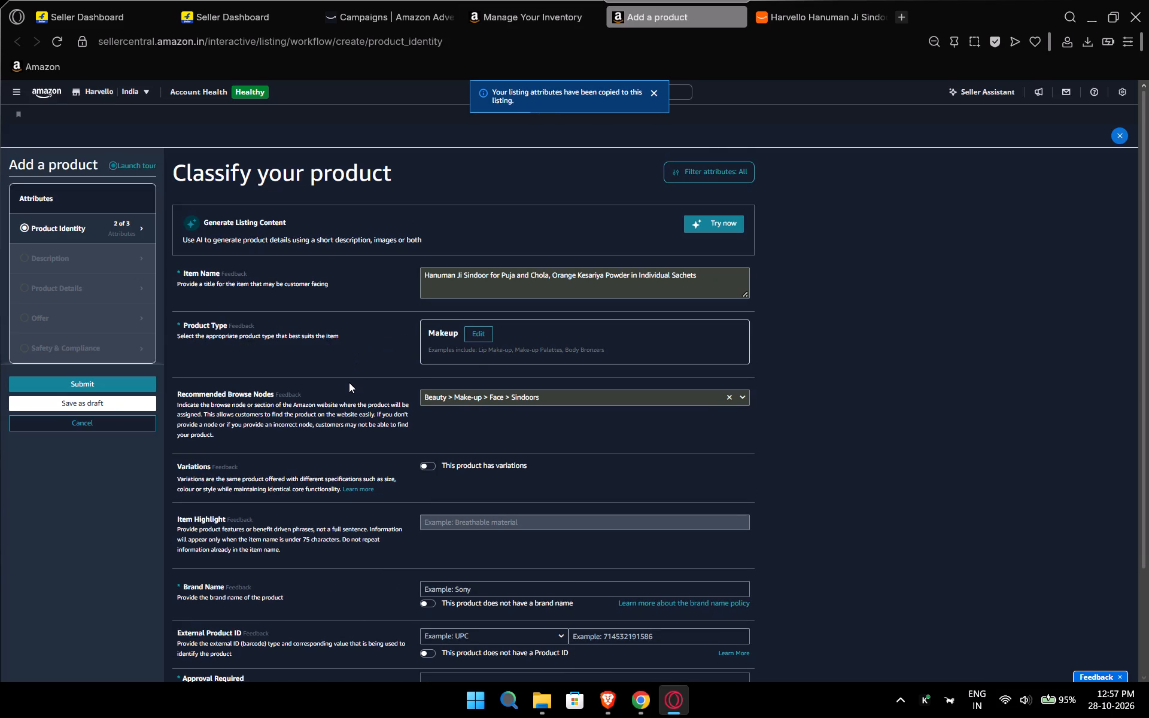
# Mark the copied listing as having no Product ID and set its brand name to Harvello.
pyautogui.scroll(-2, 349, 382)
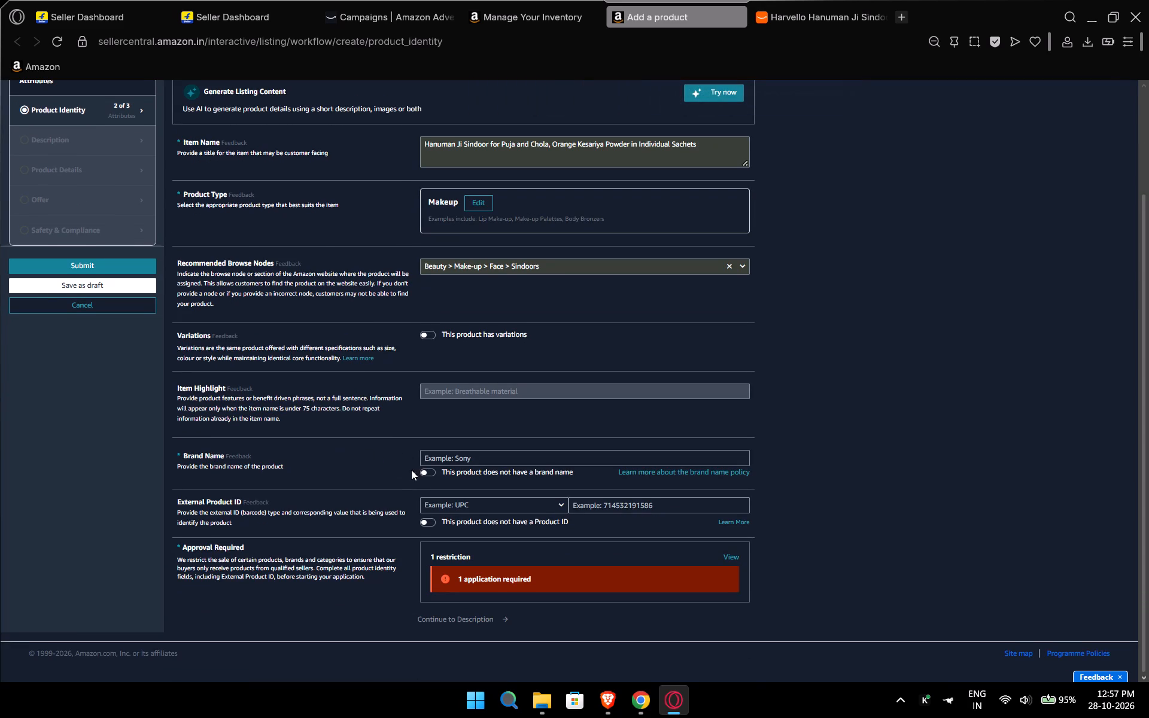
pyautogui.click(428, 520)
pyautogui.click(483, 467)
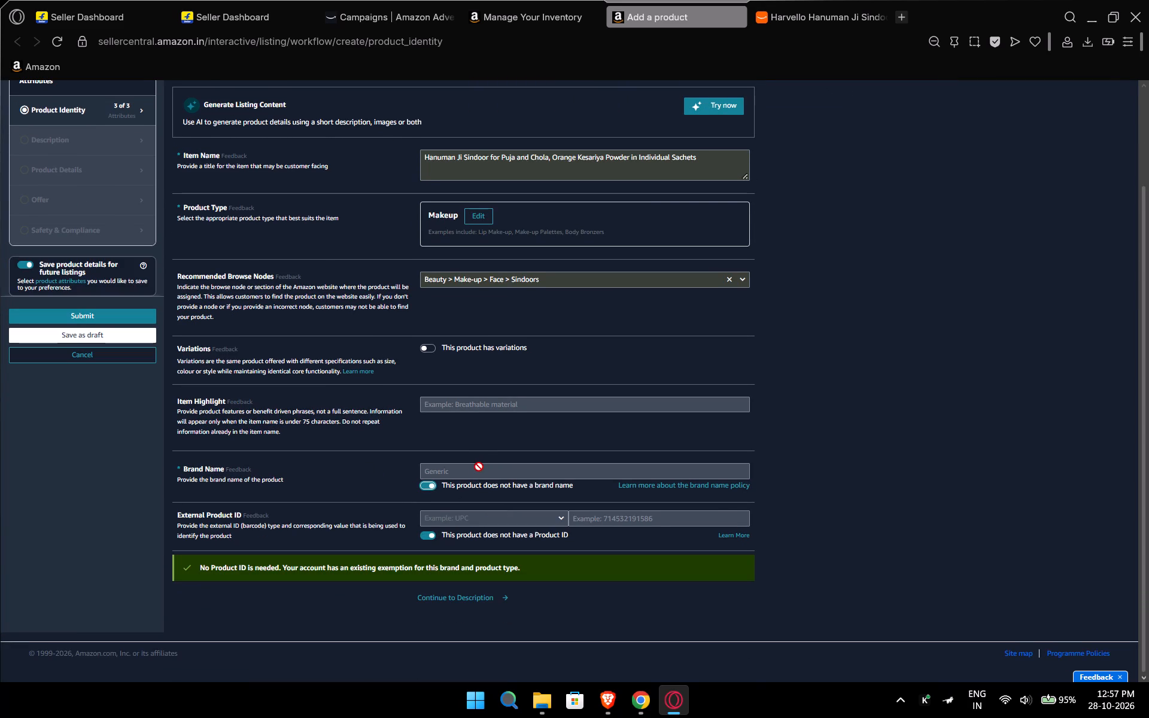
pyautogui.click(434, 484)
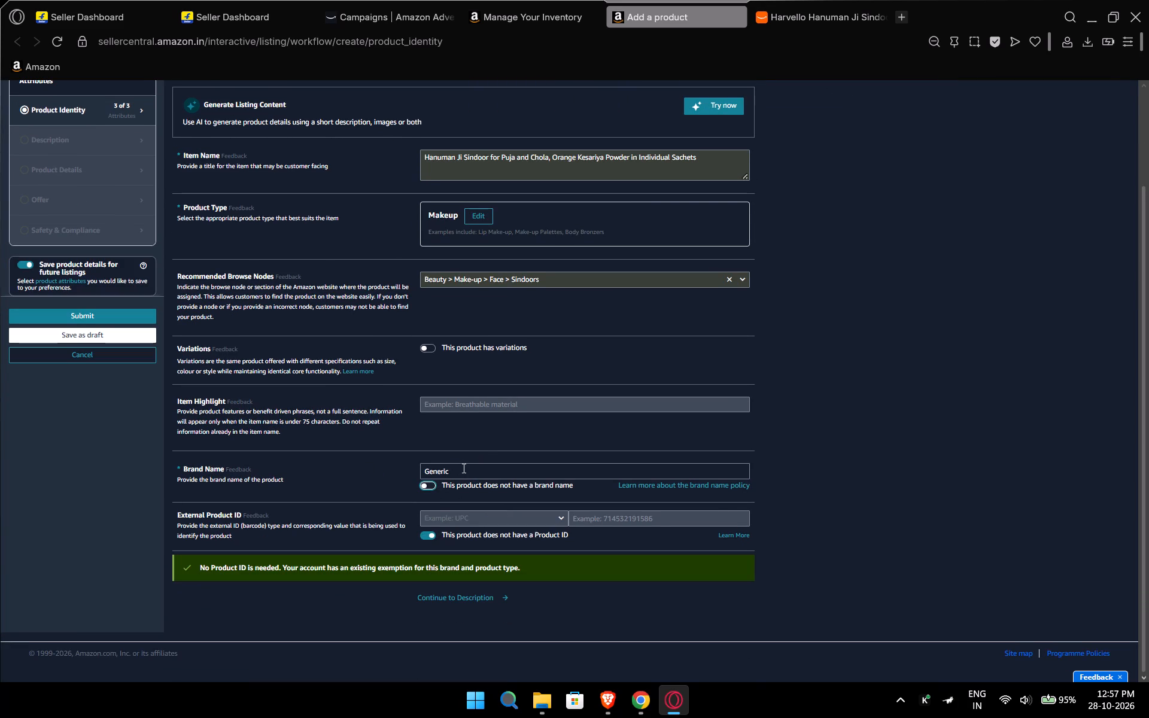
pyautogui.tripleClick(463, 468)
pyautogui.write('Harvello')
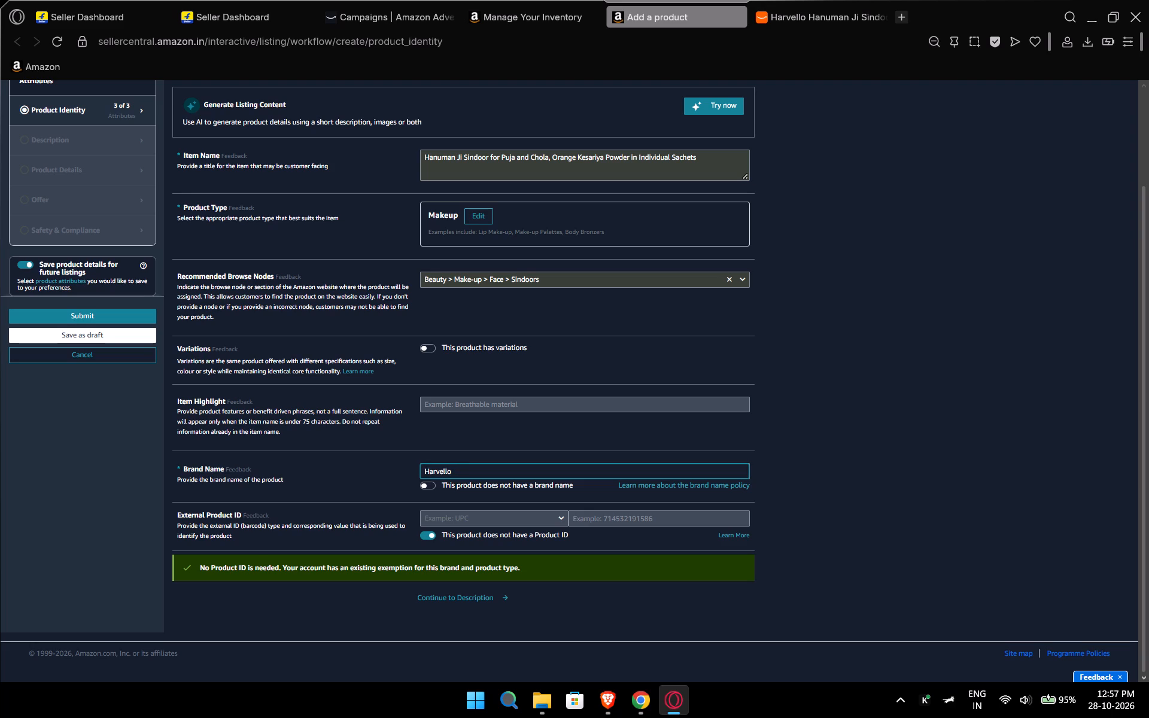
pyautogui.click(819, 461)
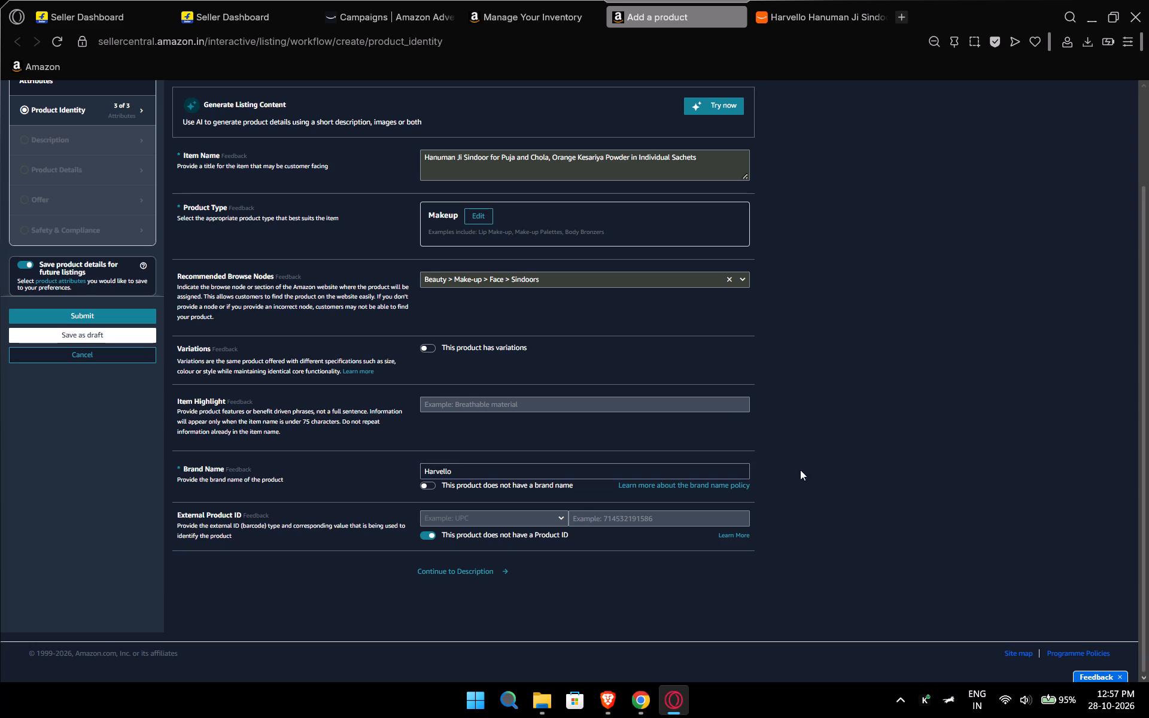
# Open the Apply to sell form for the Harvello brand restriction.
pyautogui.scroll(-1, 369, 583)
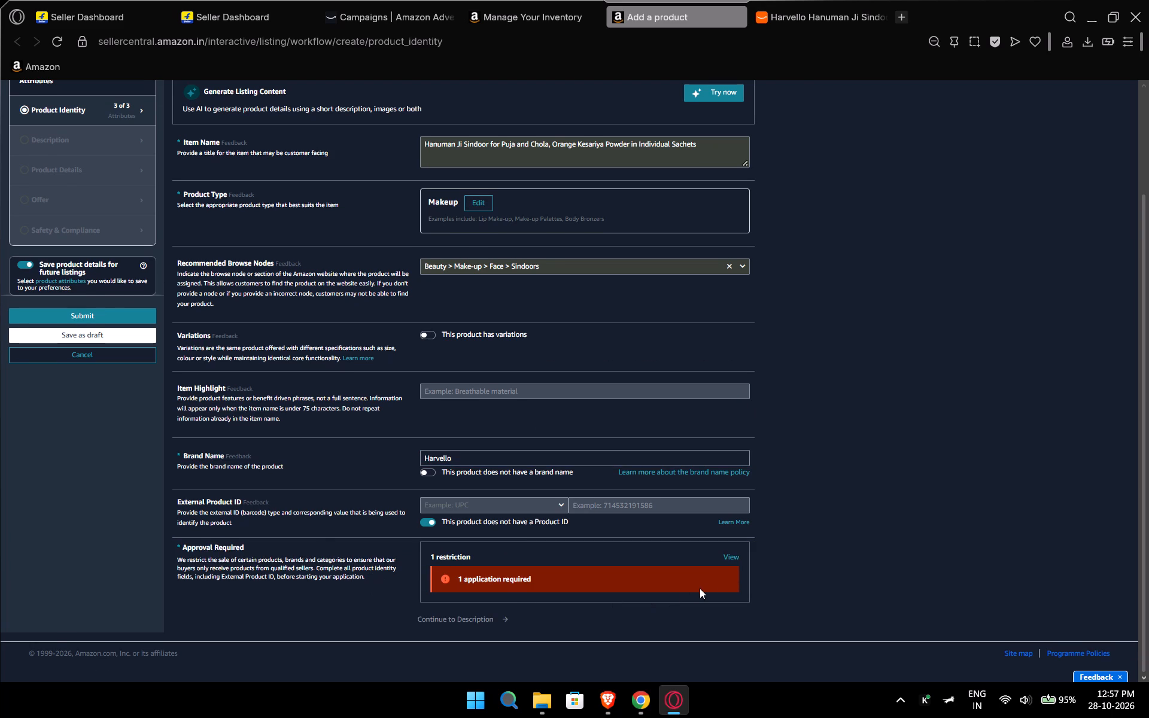
pyautogui.click(564, 582)
pyautogui.click(732, 556)
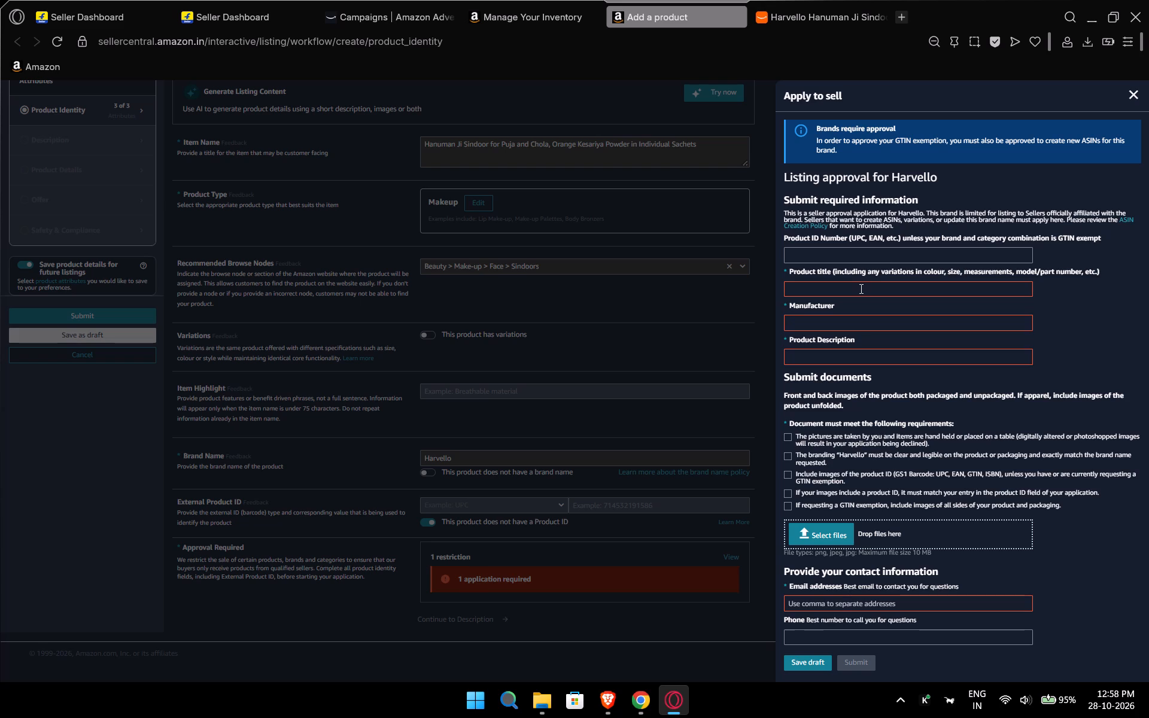
# Enter Harvello as the manufacturer in the listing approval application.
pyautogui.click(840, 318)
pyautogui.write('Harvello')
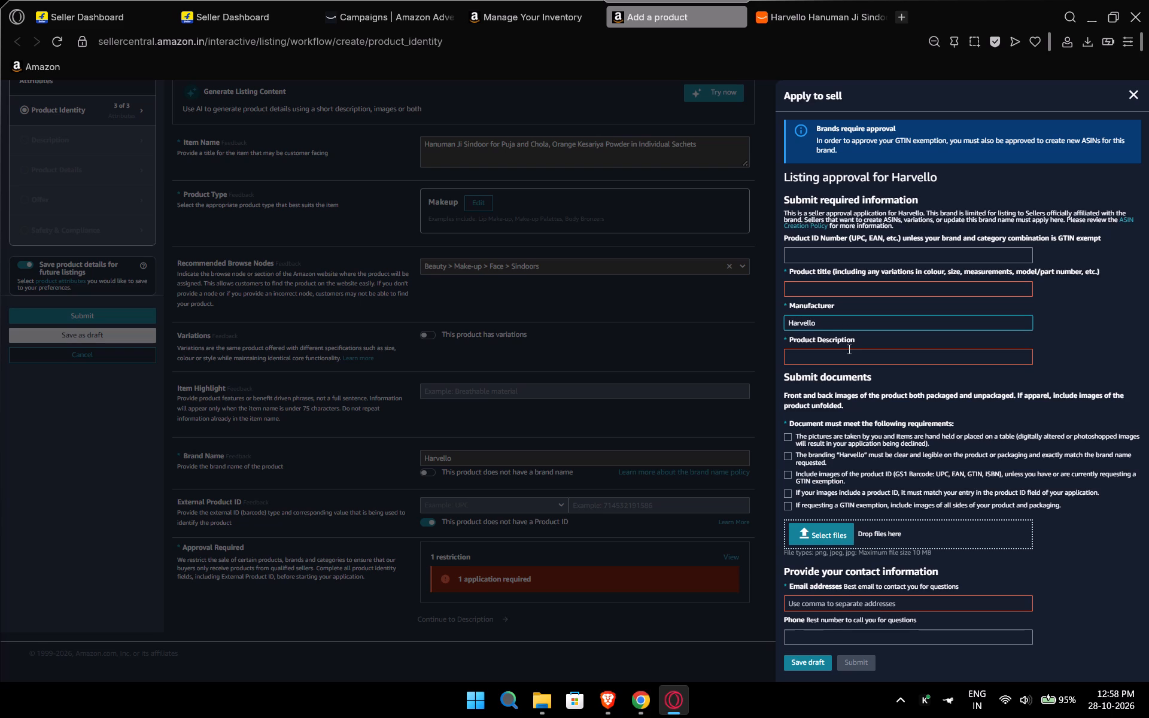
pyautogui.click(850, 355)
pyautogui.click(1118, 349)
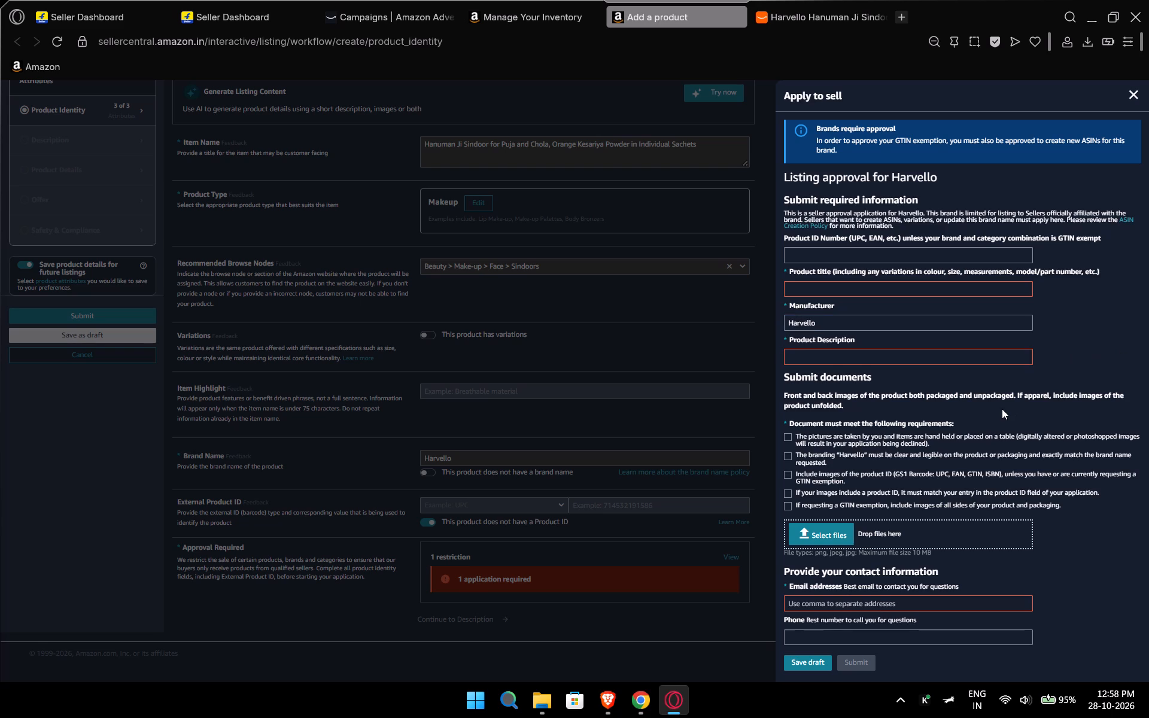
# Confirm the document requirements for self-taken pictures, clear Harvello branding, and GTIN exemption images of all product and packaging sides.
pyautogui.scroll(-1, 998, 409)
pyautogui.click(787, 435)
pyautogui.click(787, 454)
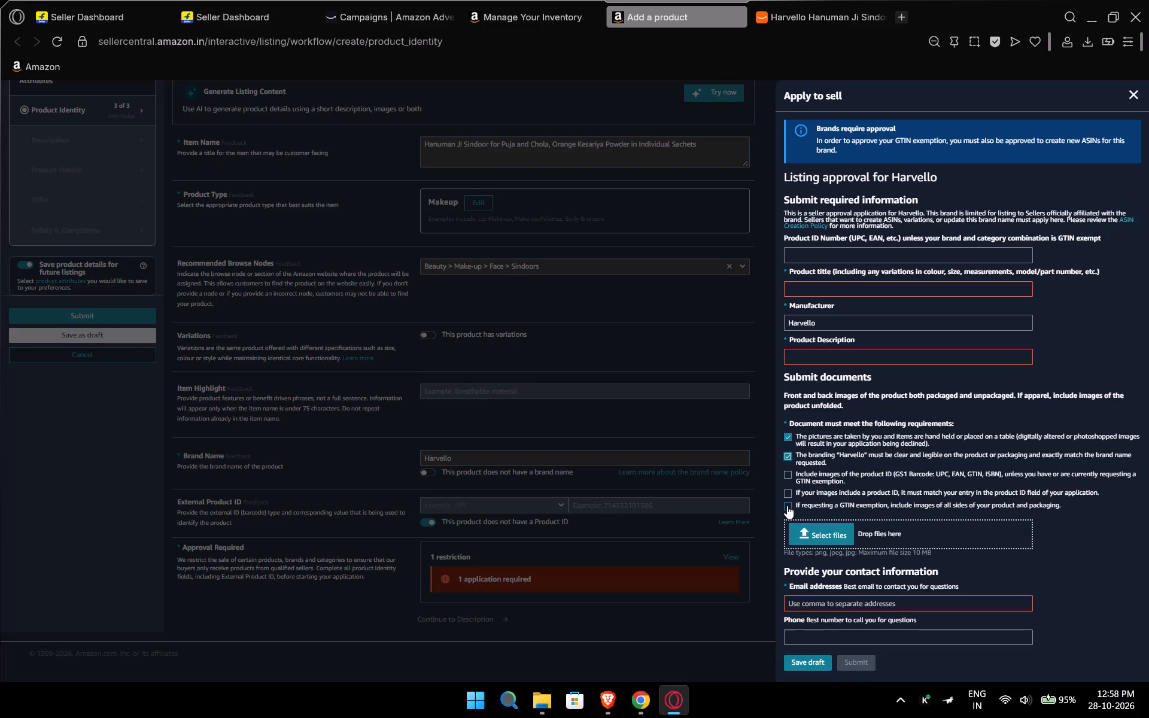
pyautogui.click(787, 506)
# Fill in the contact email address in the listing approval application using a saved suggestion.
pyautogui.click(834, 603)
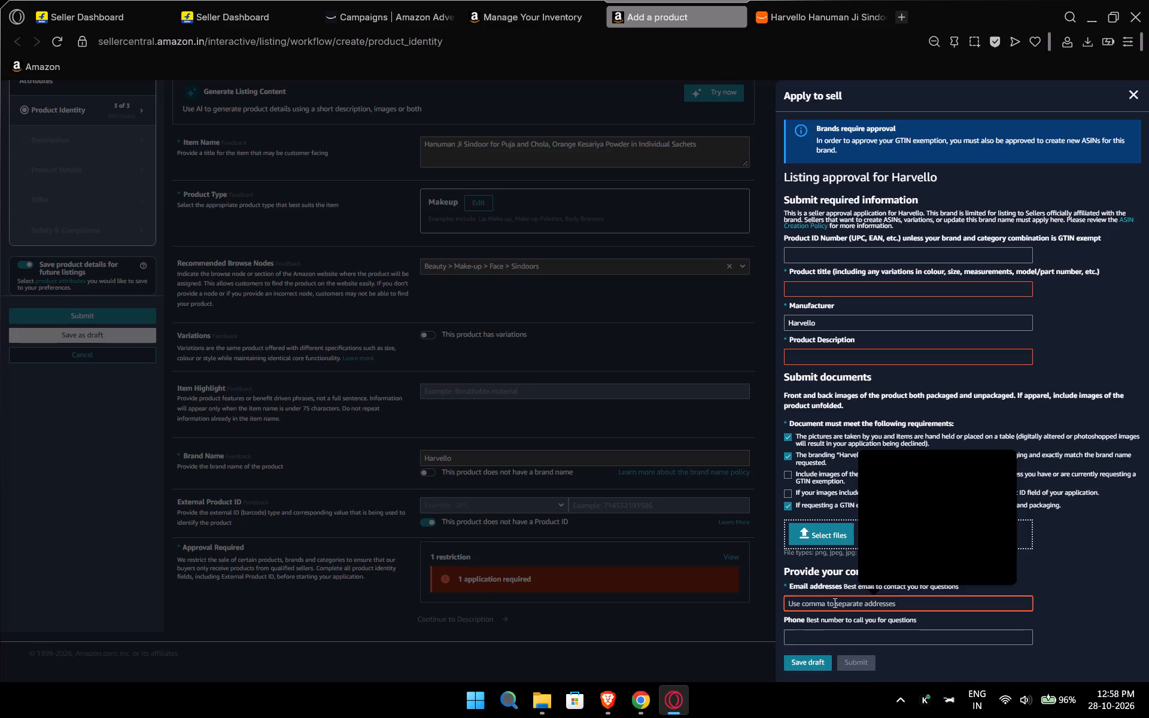
pyautogui.click(942, 475)
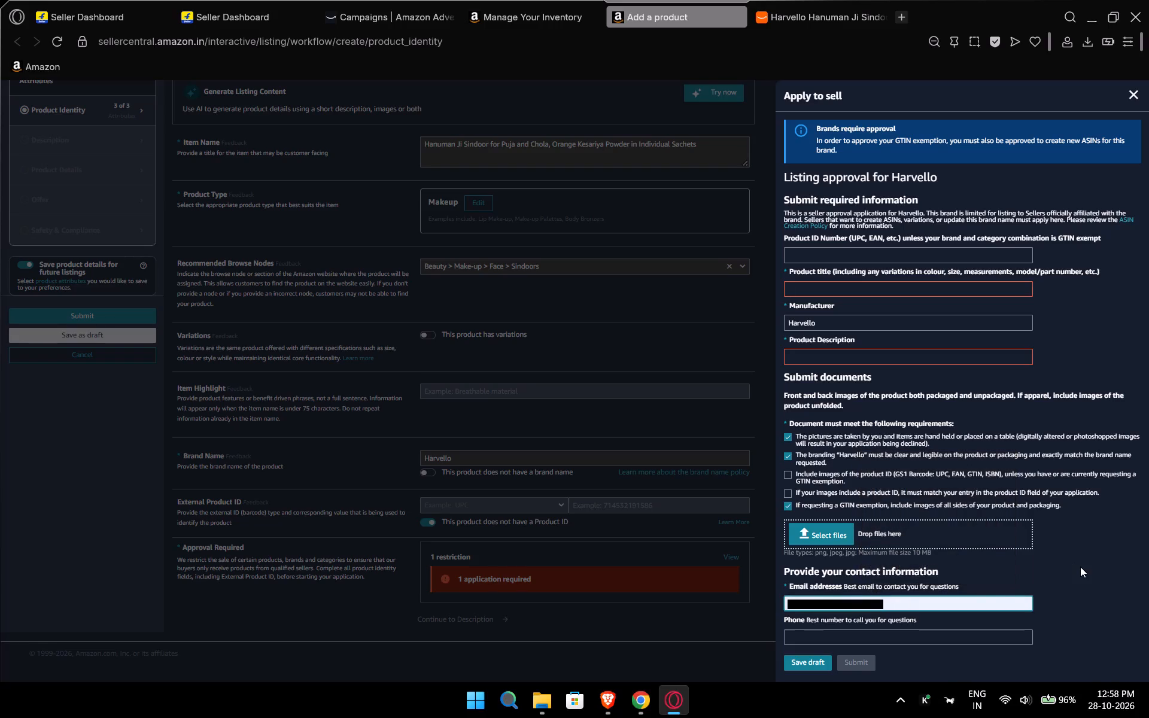
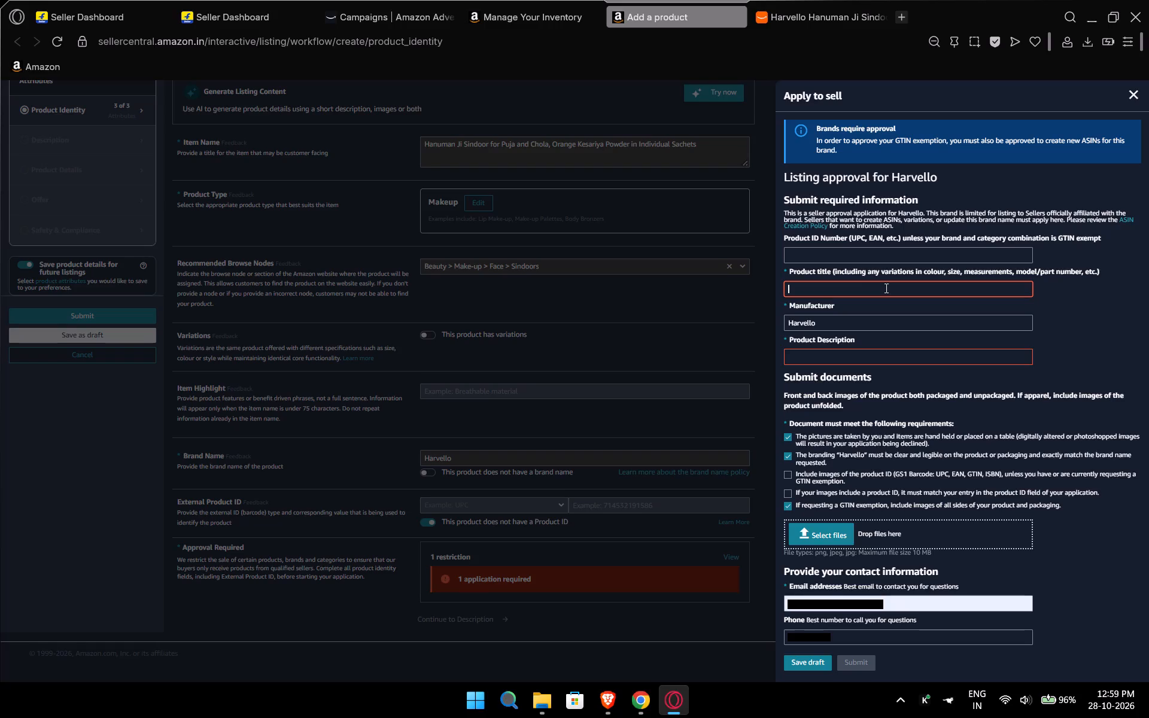
# Enter the product title "Harvello Hanuman Ji SIndoor for Puja and Chola, Orange Kesariya Powder in Individual Sachets" in the approval application.
pyautogui.hotkey('shift', 'h')
pyautogui.press('BackSpace')
pyautogui.write('Hav')
pyautogui.press('BackSpace')
pyautogui.write('rvelo')
pyautogui.press('BackSpace')
pyautogui.write('lo')
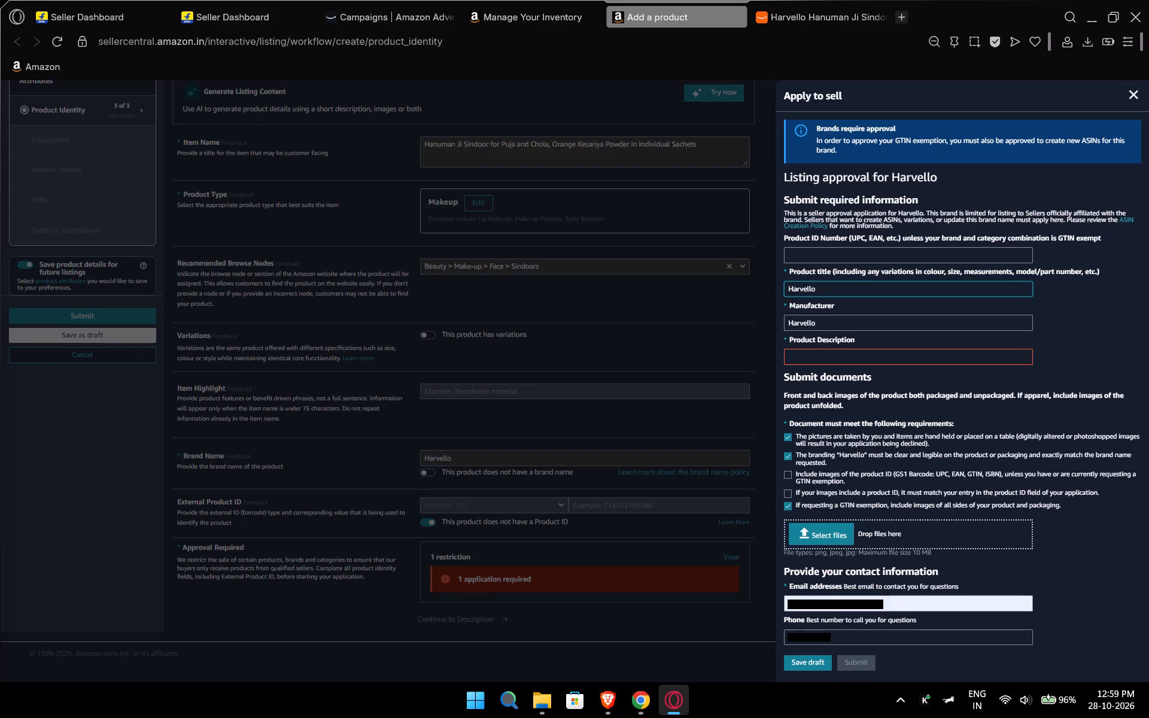
pyautogui.press('space')
pyautogui.write('Hanu')
pyautogui.write('man Ji SInfoor')
pyautogui.press('space')
pyautogui.press('BackSpace')
pyautogui.press('BackSpace')
pyautogui.press('BackSpace')
pyautogui.press('BackSpace')
pyautogui.press('BackSpace')
pyautogui.write('door')
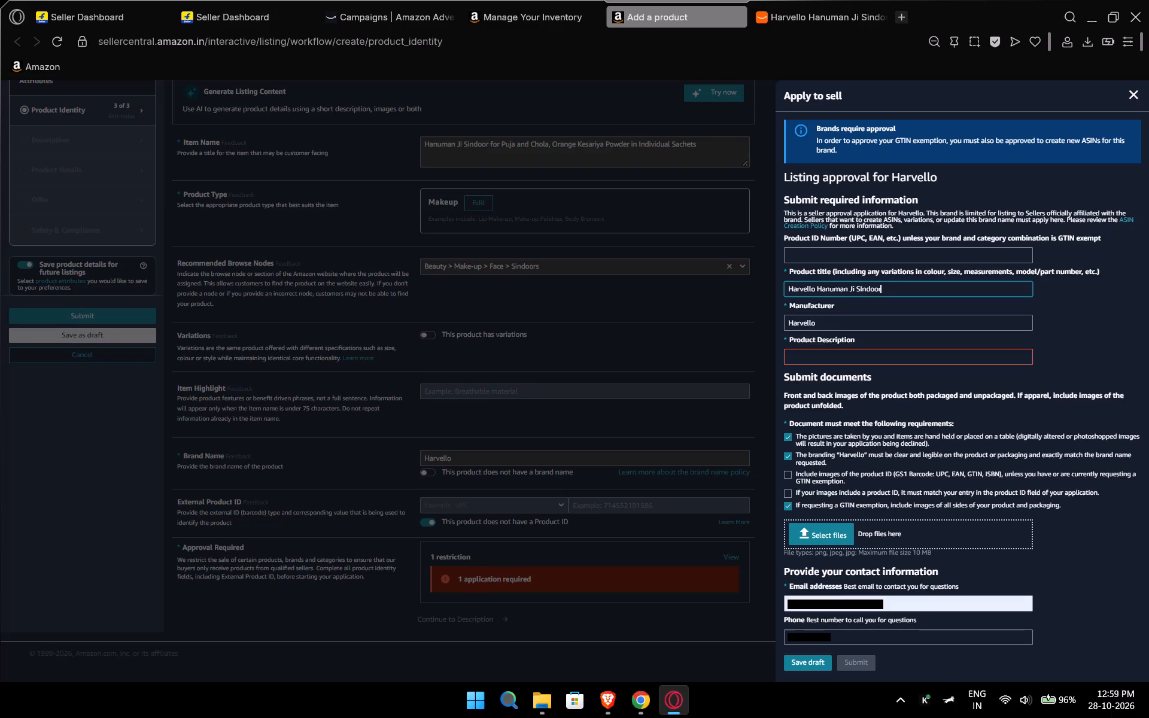
pyautogui.press('space')
pyautogui.write('for Puja and Chola')
pyautogui.press('space')
pyautogui.press('BackSpace')
pyautogui.write(', Orane')
pyautogui.press('space')
pyautogui.press('BackSpace')
pyautogui.press('BackSpace')
pyautogui.press('e')
pyautogui.press('BackSpace')
pyautogui.write('ge')
pyautogui.press('space')
pyautogui.write('Kesariya')
pyautogui.press('space')
pyautogui.hotkey('shift', 'p')
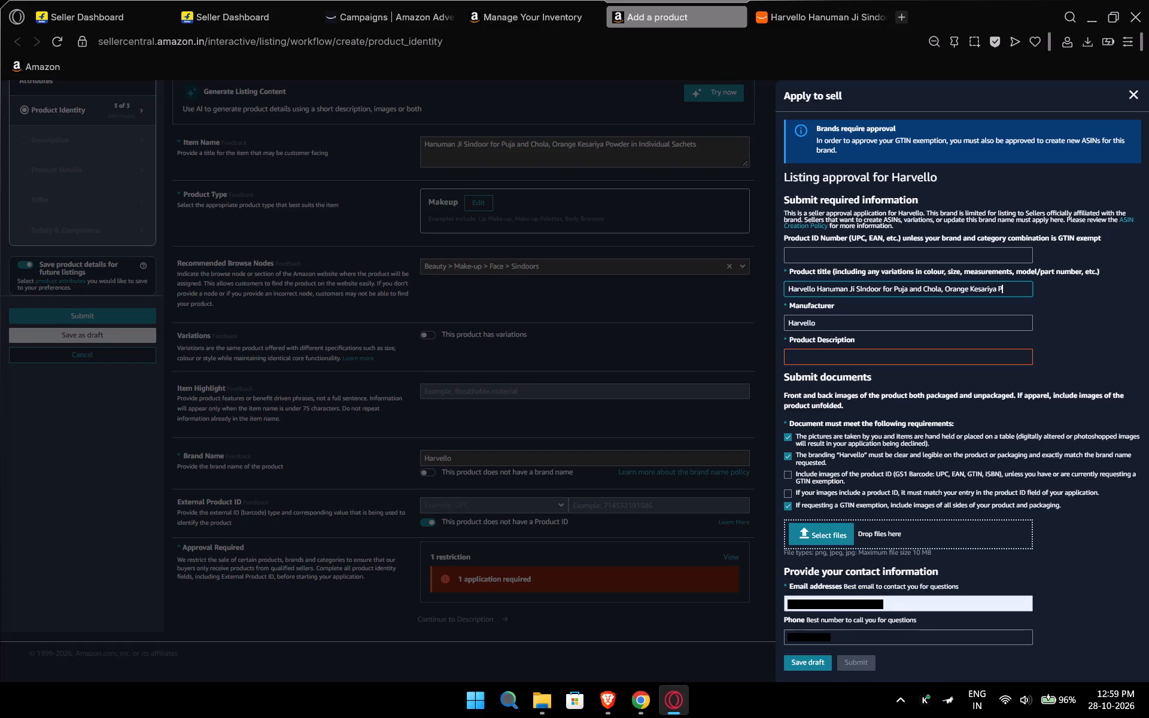
pyautogui.write('owder in')
pyautogui.press('space')
pyautogui.write('Individual Sachets')
pyautogui.press('space')
pyautogui.press('BackSpace')
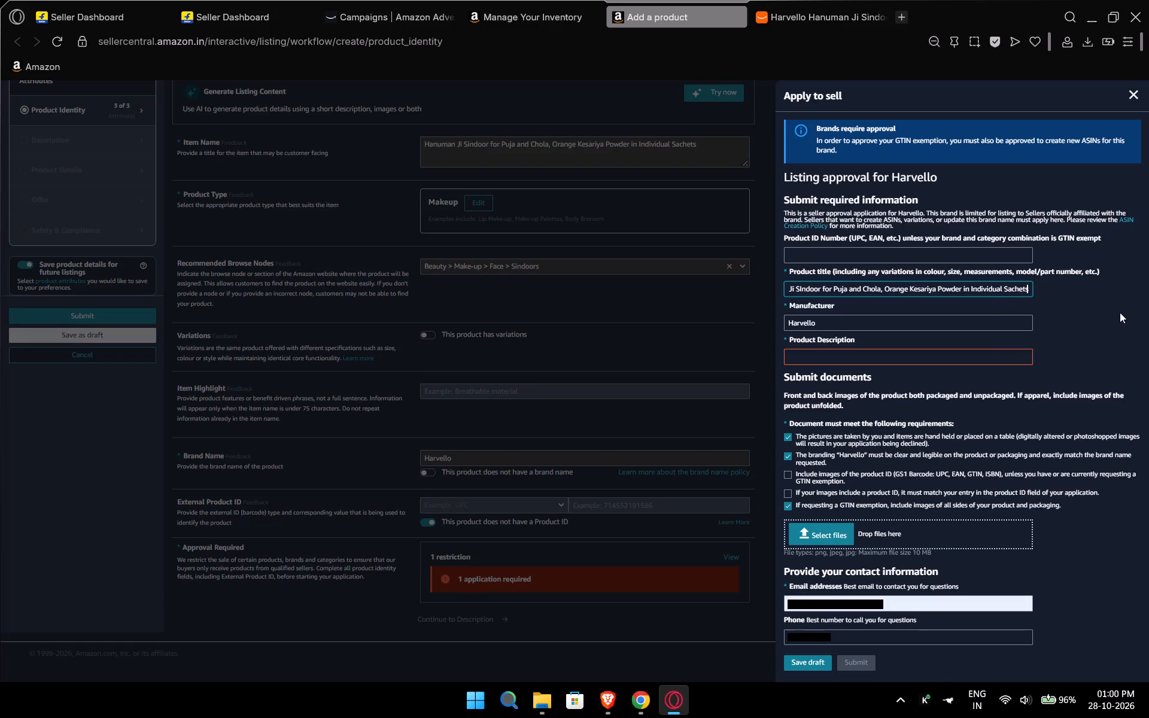
pyautogui.click(1120, 312)
# Open the Hanuman Ji Sindoor parent listing H01-PARENT for editing from the inventory.
pyautogui.click(887, 354)
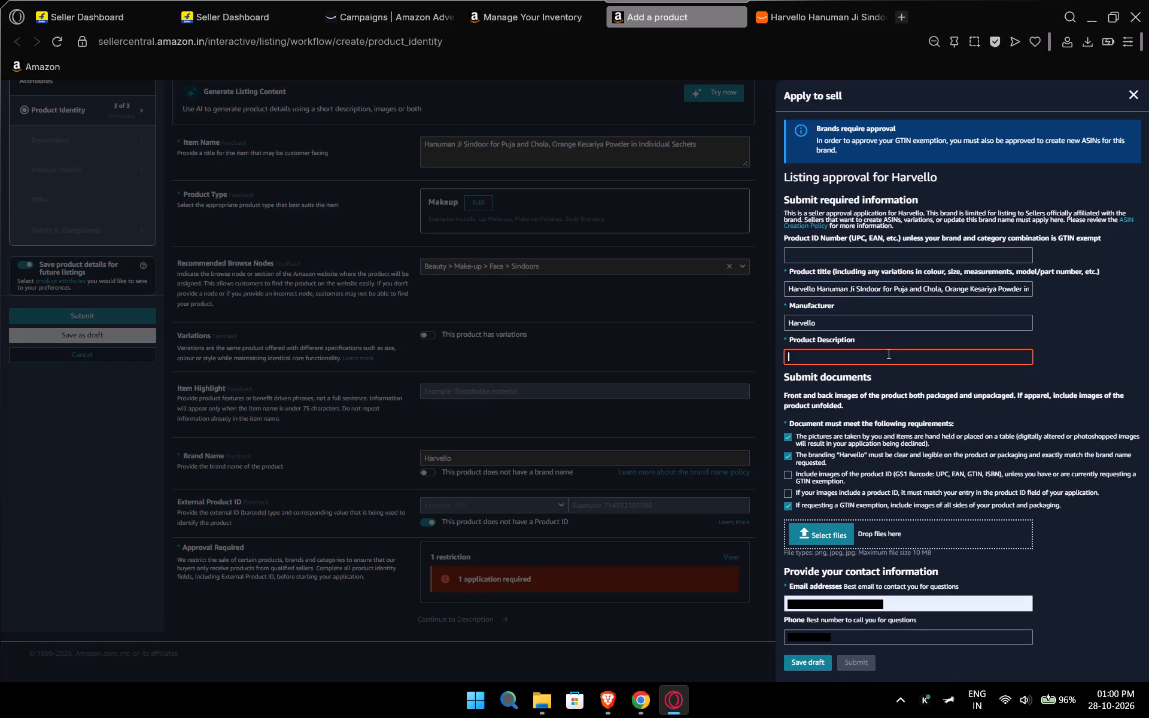
pyautogui.click(557, 0)
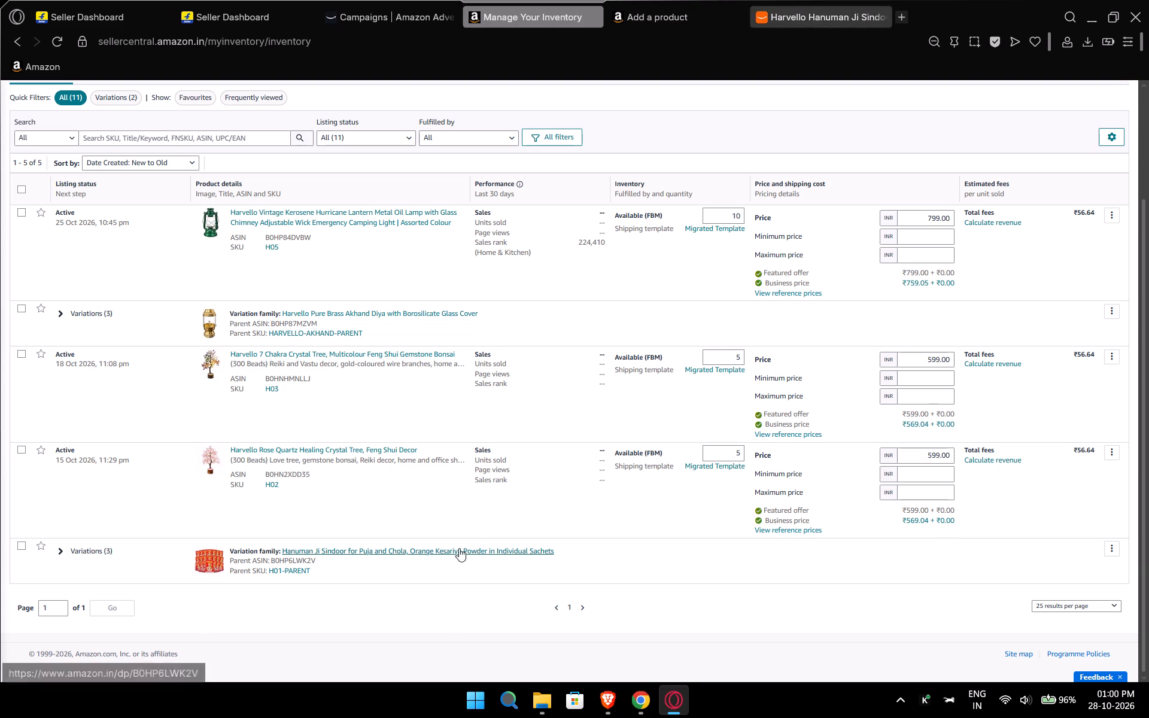
pyautogui.click(1109, 553)
pyautogui.click(1050, 567)
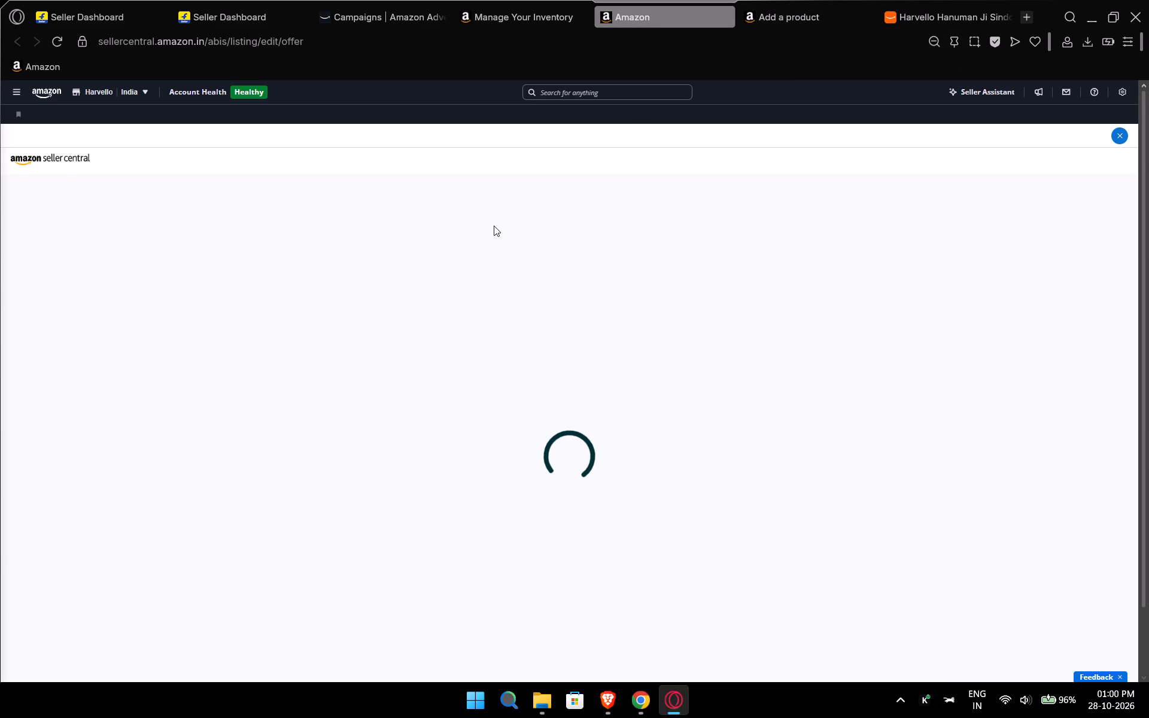
# Copy the full product description text from the product details of the Hanuman Ji Sindoor parent listing.
pyautogui.scroll(1, 509, 272)
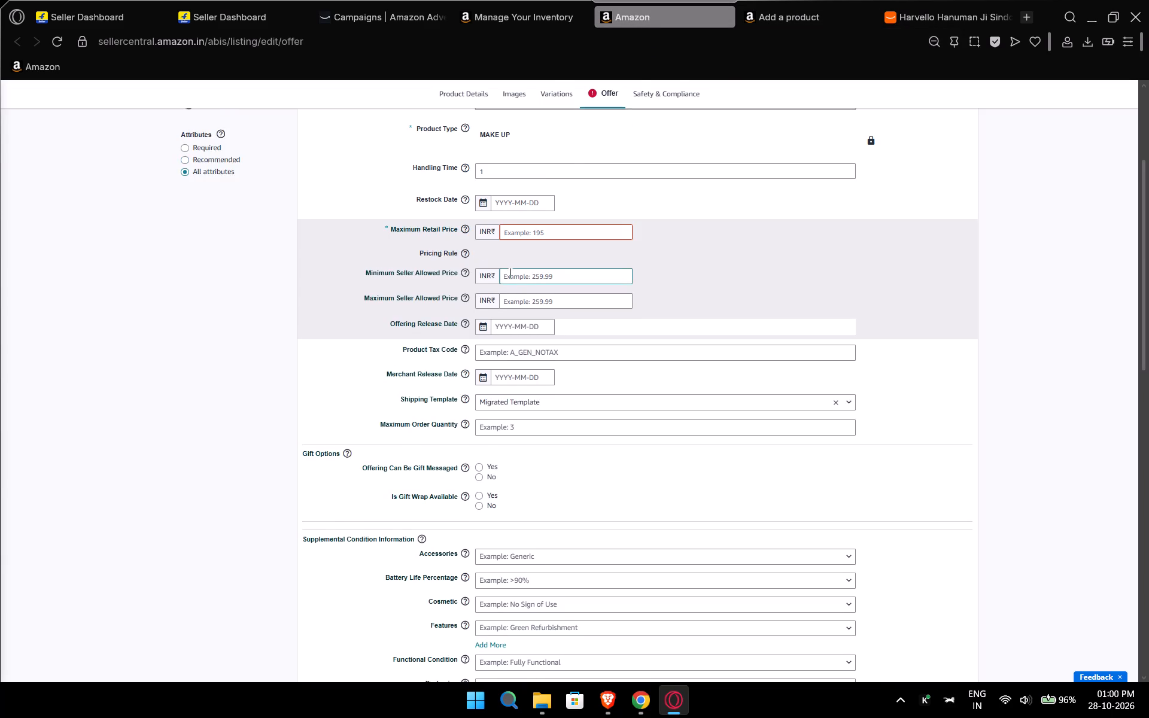
pyautogui.scroll(1, 509, 272)
pyautogui.scroll(-1, 545, 305)
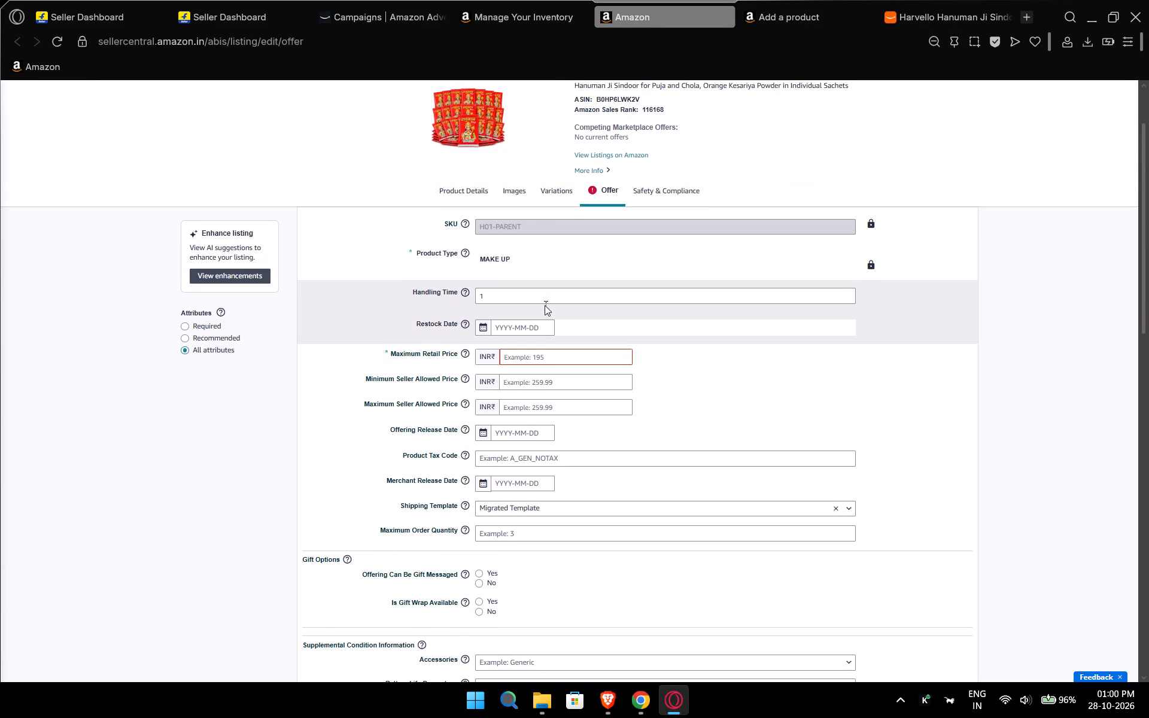
pyautogui.click(457, 189)
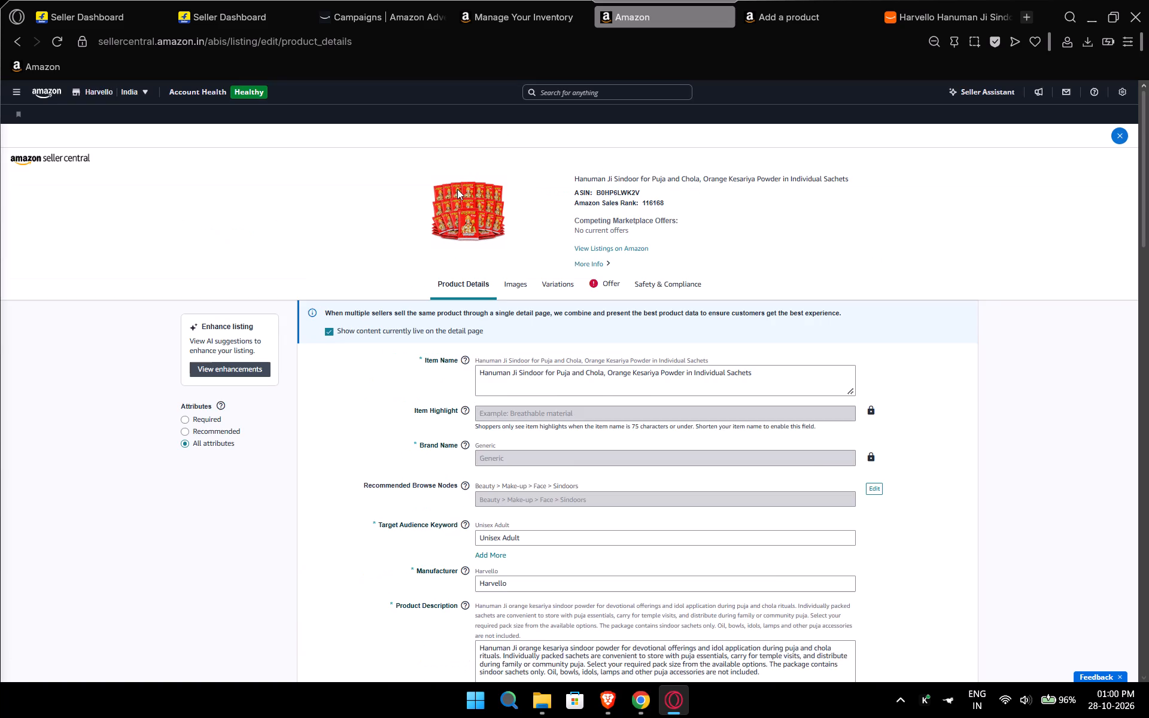
pyautogui.scroll(-2, 533, 384)
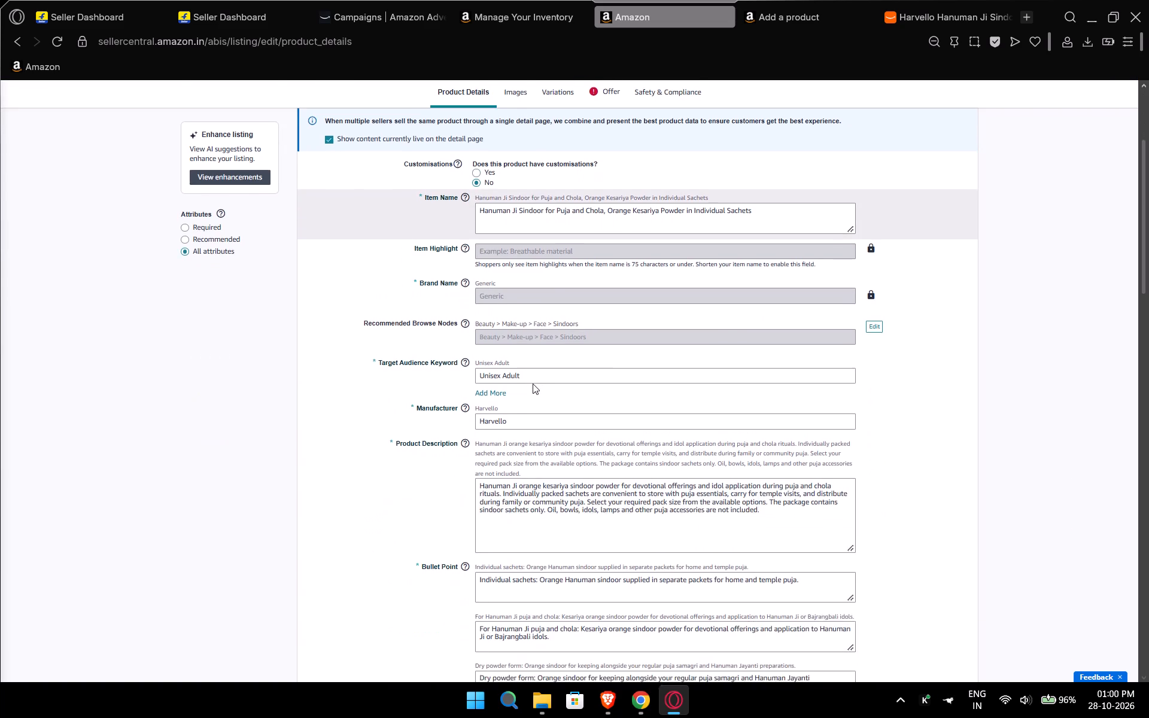
pyautogui.scroll(-1, 533, 384)
pyautogui.tripleClick(575, 400)
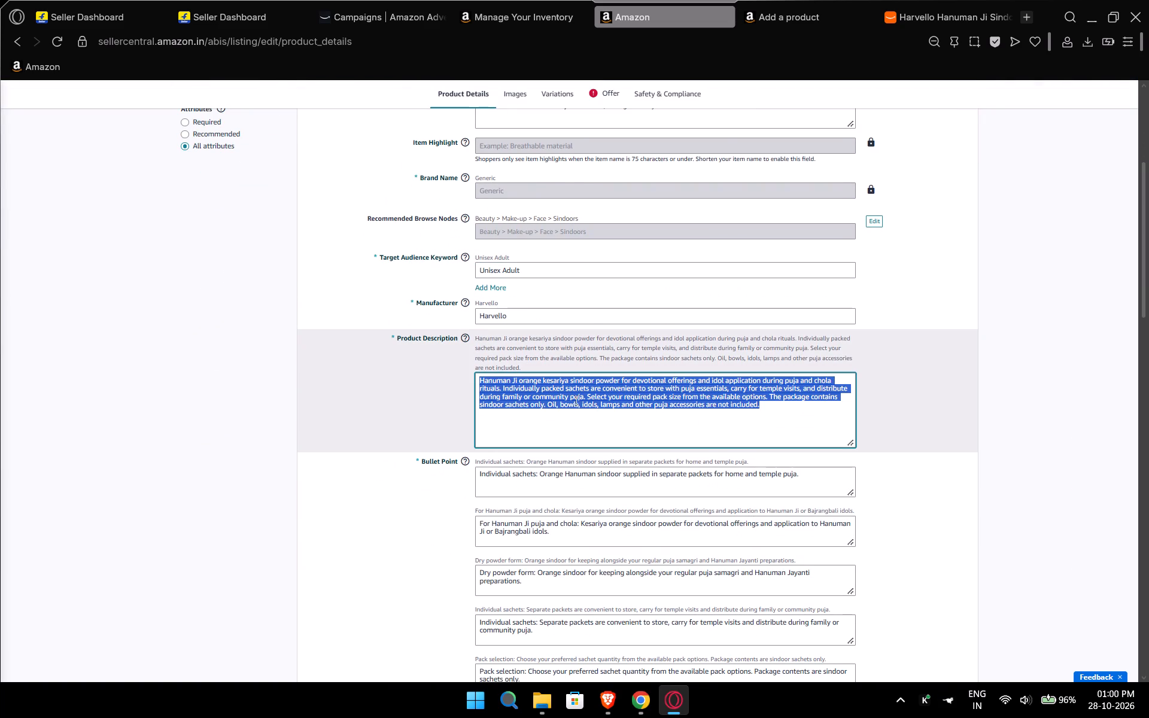
pyautogui.hotkey('ctrl', 'c')
# Paste the copied sindoor description as the Product Description in the Harvello listing approval application.
pyautogui.click(744, 0)
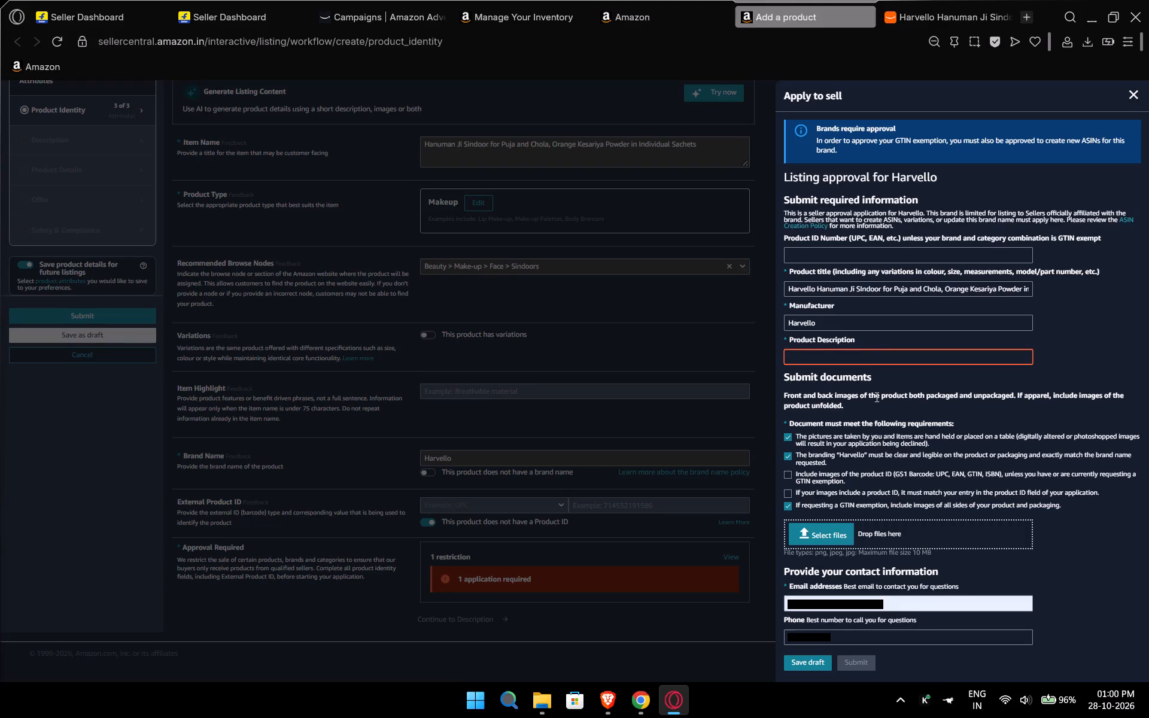
pyautogui.hotkey('ctrl', 'v')
pyautogui.click(1054, 331)
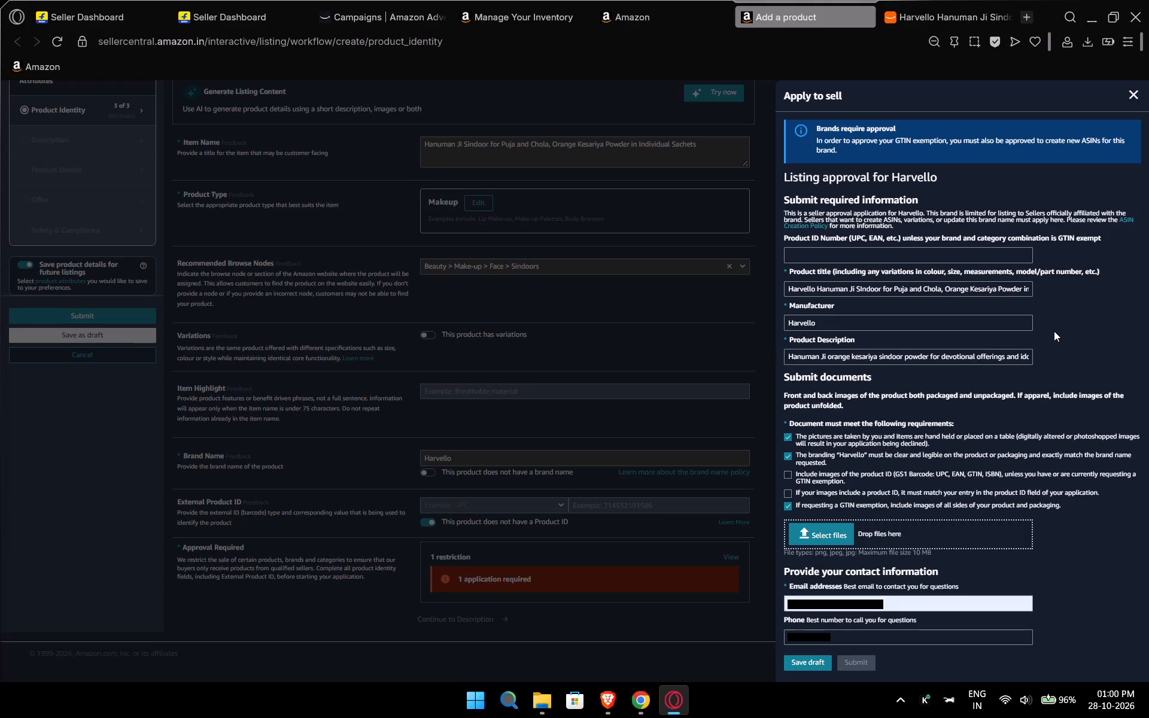
pyautogui.scroll(-2, 973, 403)
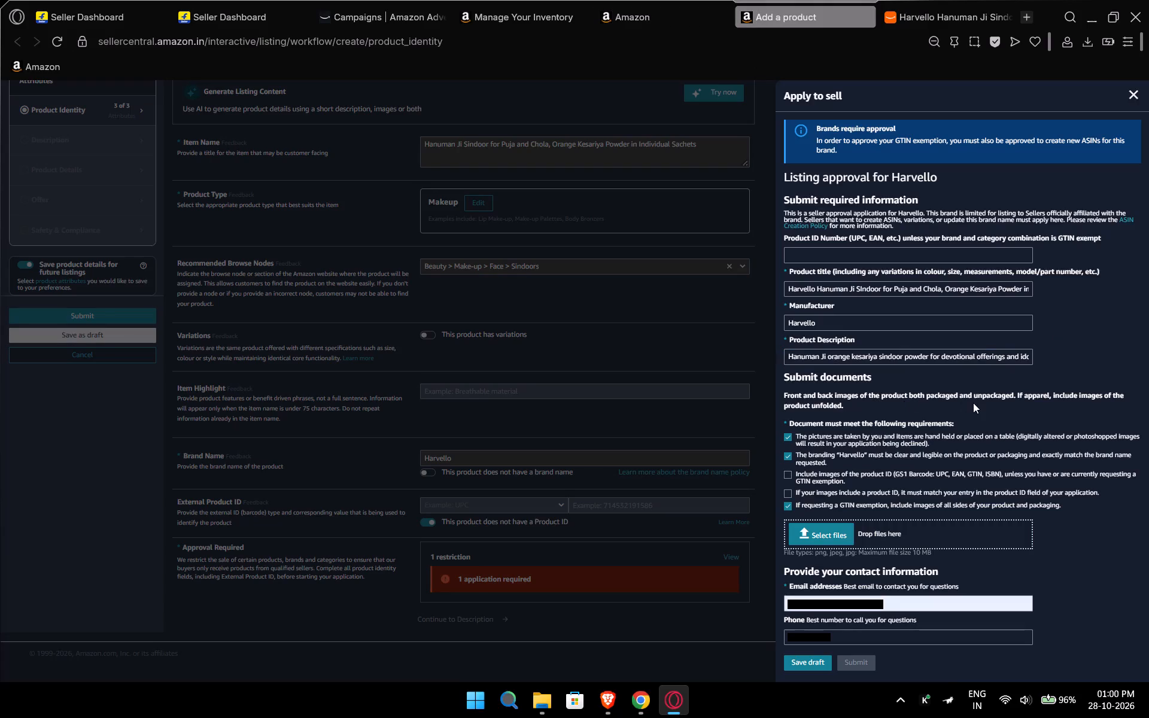
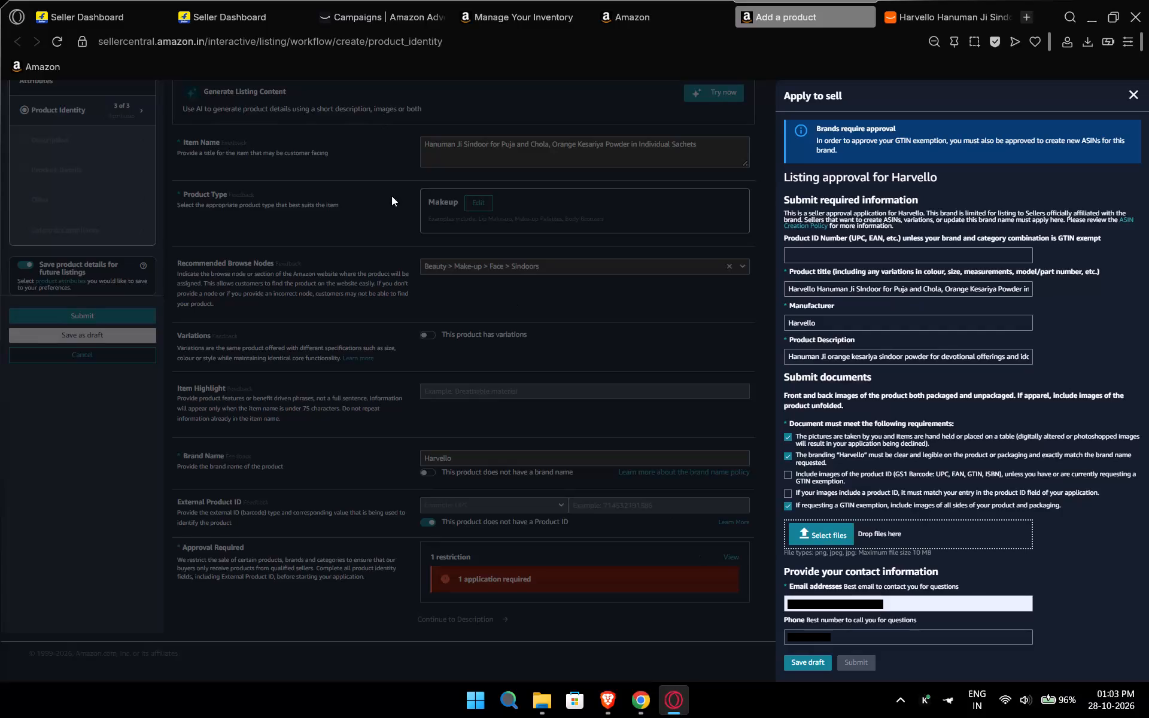
# Switch from the Harvello listing approval application to the Brave browser.
pyautogui.click(600, 689)
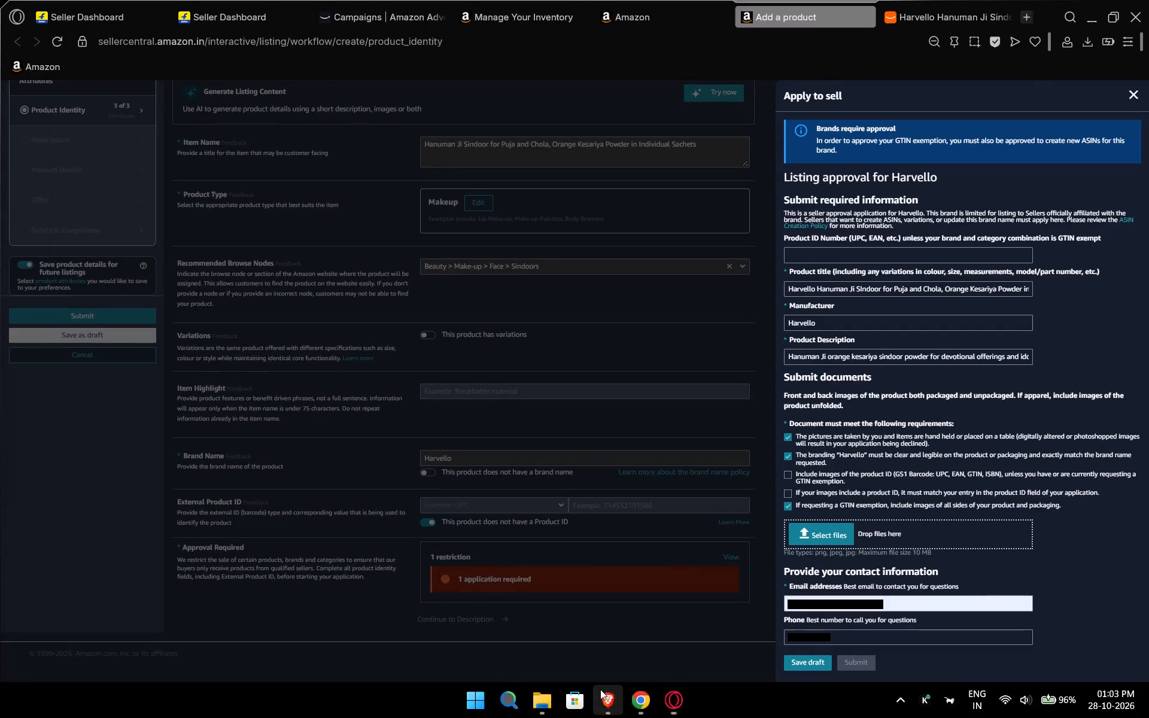
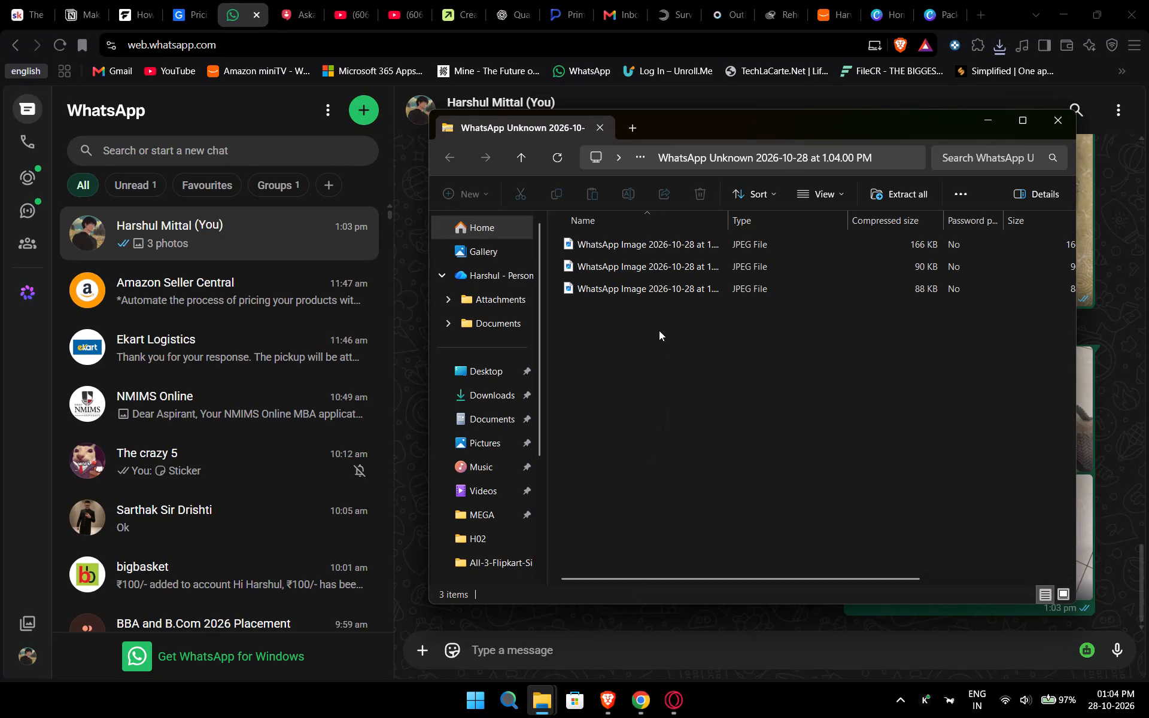
# Close the Pack of 48 folder window and place the WhatsApp Unknown folder window beside the Harvello listing approval form.
pyautogui.click(676, 713)
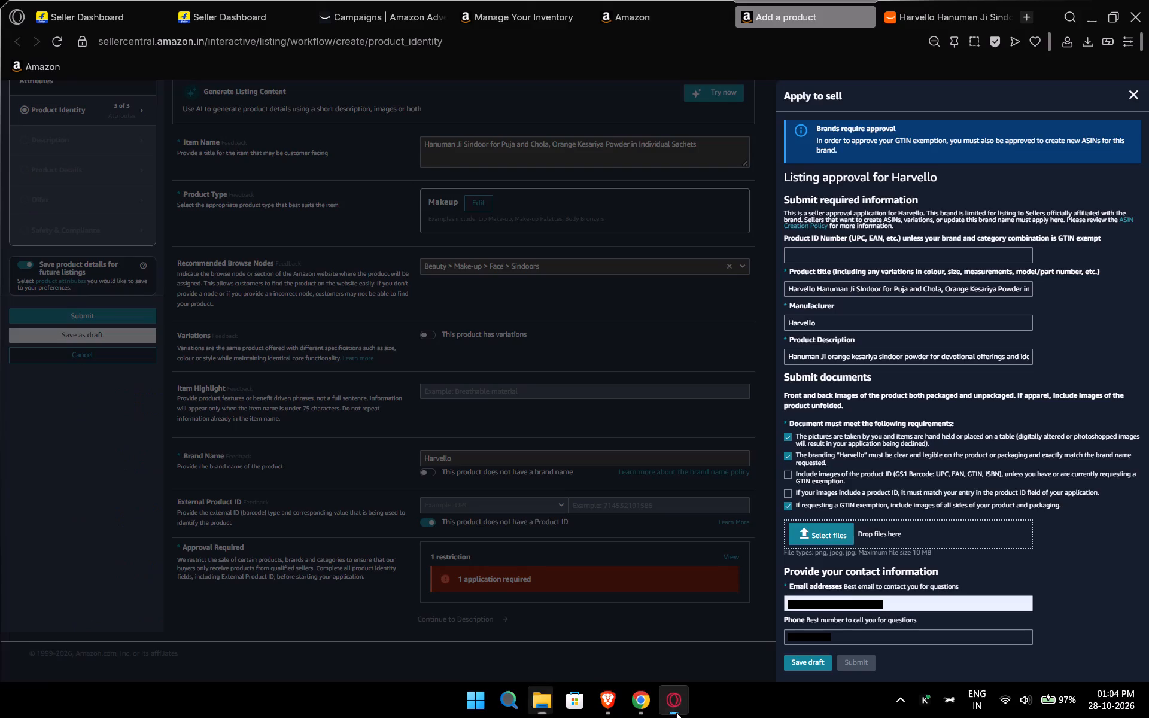
pyautogui.click(539, 704)
pyautogui.click(524, 571)
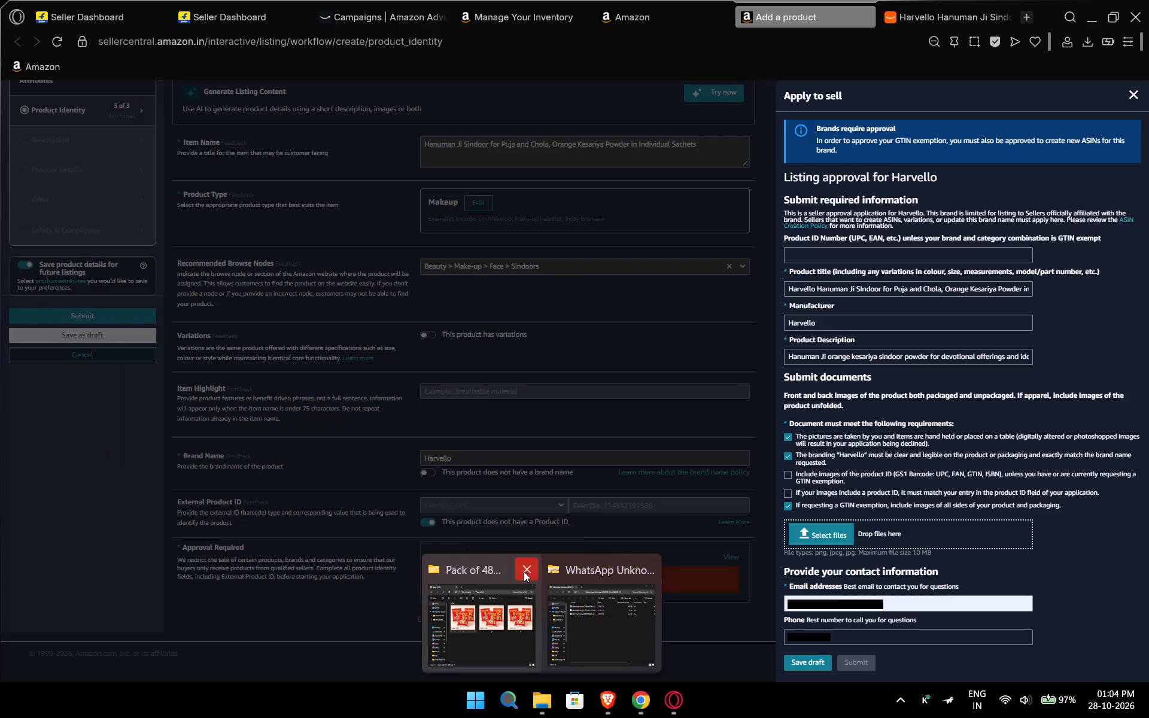
pyautogui.click(537, 622)
pyautogui.moveTo(754, 122); pyautogui.dragTo(431, 83)
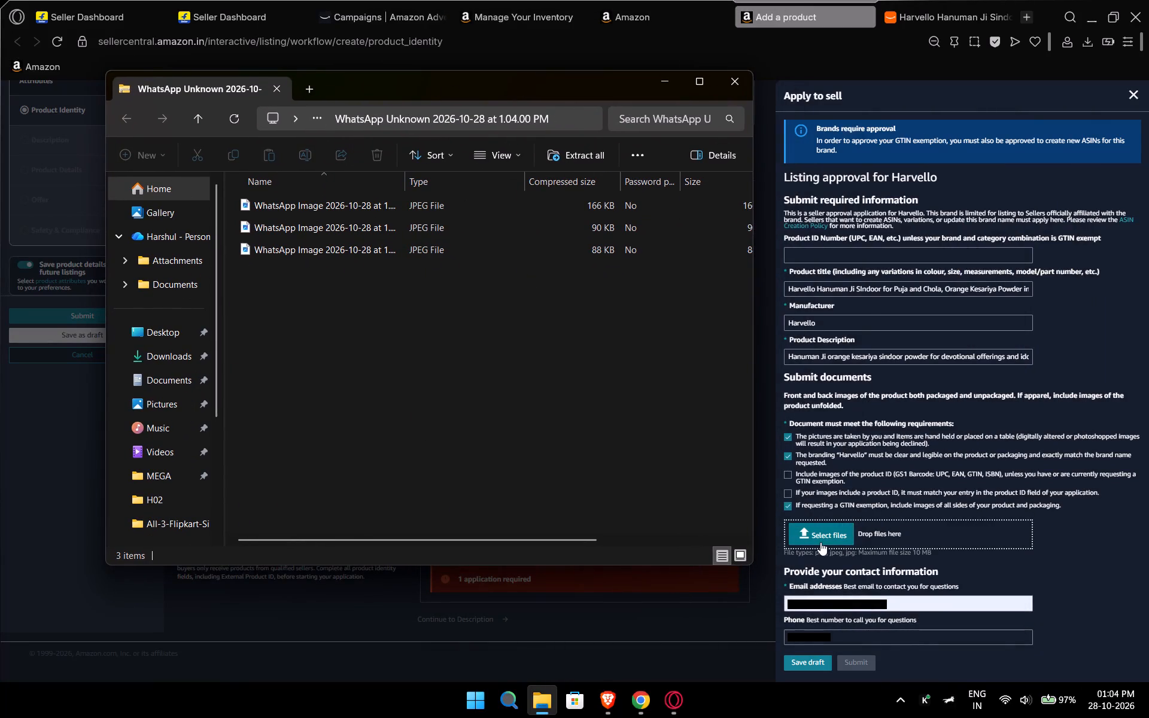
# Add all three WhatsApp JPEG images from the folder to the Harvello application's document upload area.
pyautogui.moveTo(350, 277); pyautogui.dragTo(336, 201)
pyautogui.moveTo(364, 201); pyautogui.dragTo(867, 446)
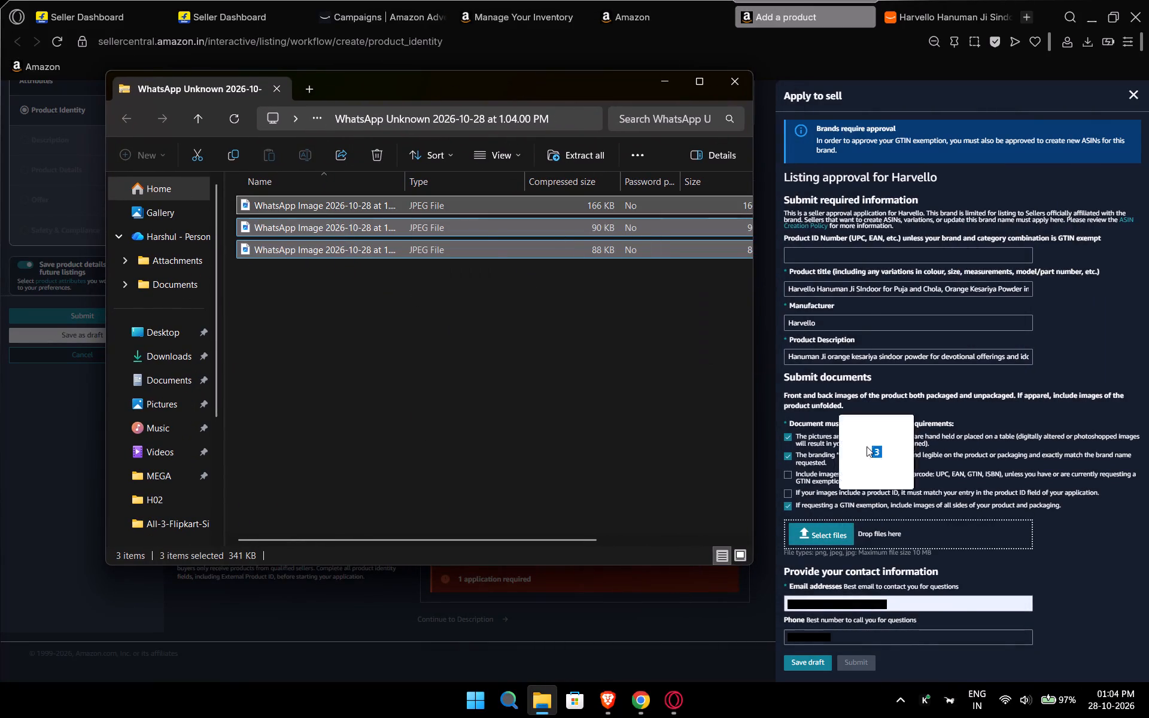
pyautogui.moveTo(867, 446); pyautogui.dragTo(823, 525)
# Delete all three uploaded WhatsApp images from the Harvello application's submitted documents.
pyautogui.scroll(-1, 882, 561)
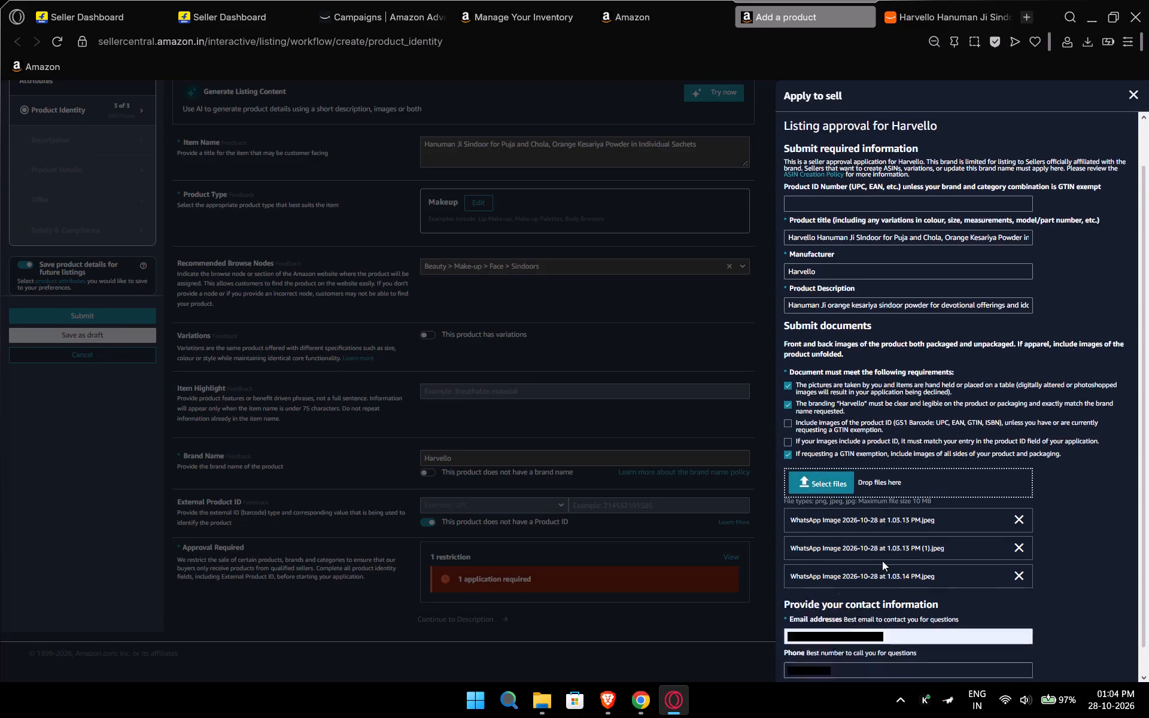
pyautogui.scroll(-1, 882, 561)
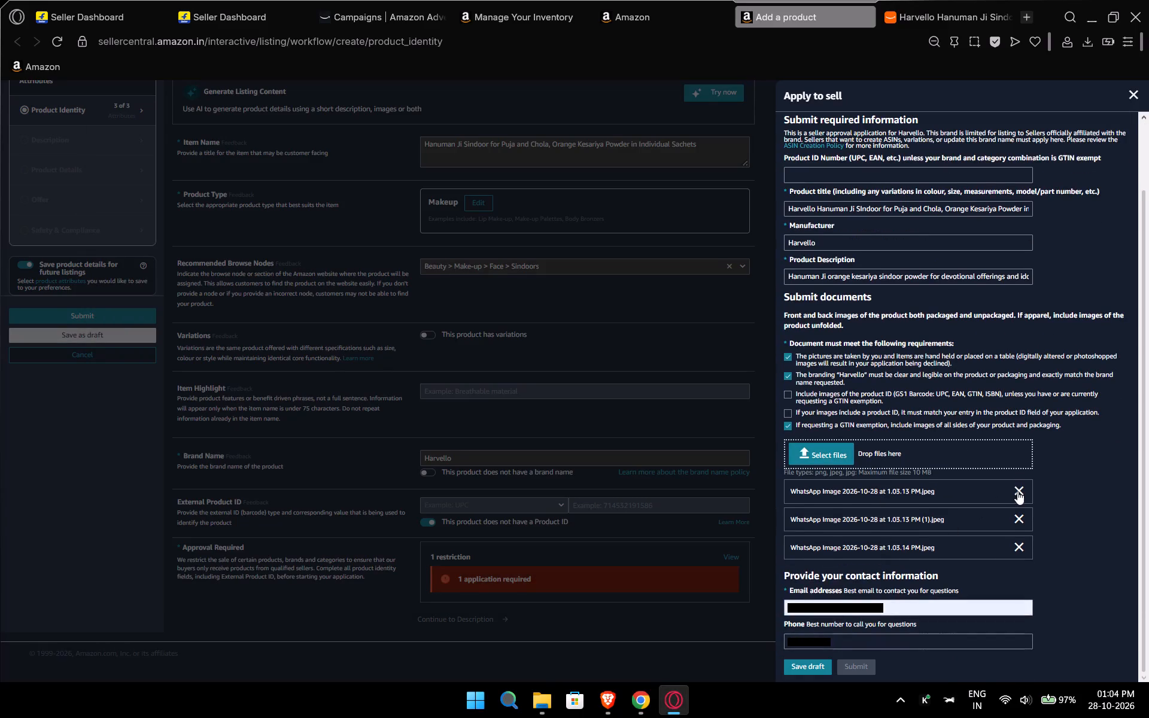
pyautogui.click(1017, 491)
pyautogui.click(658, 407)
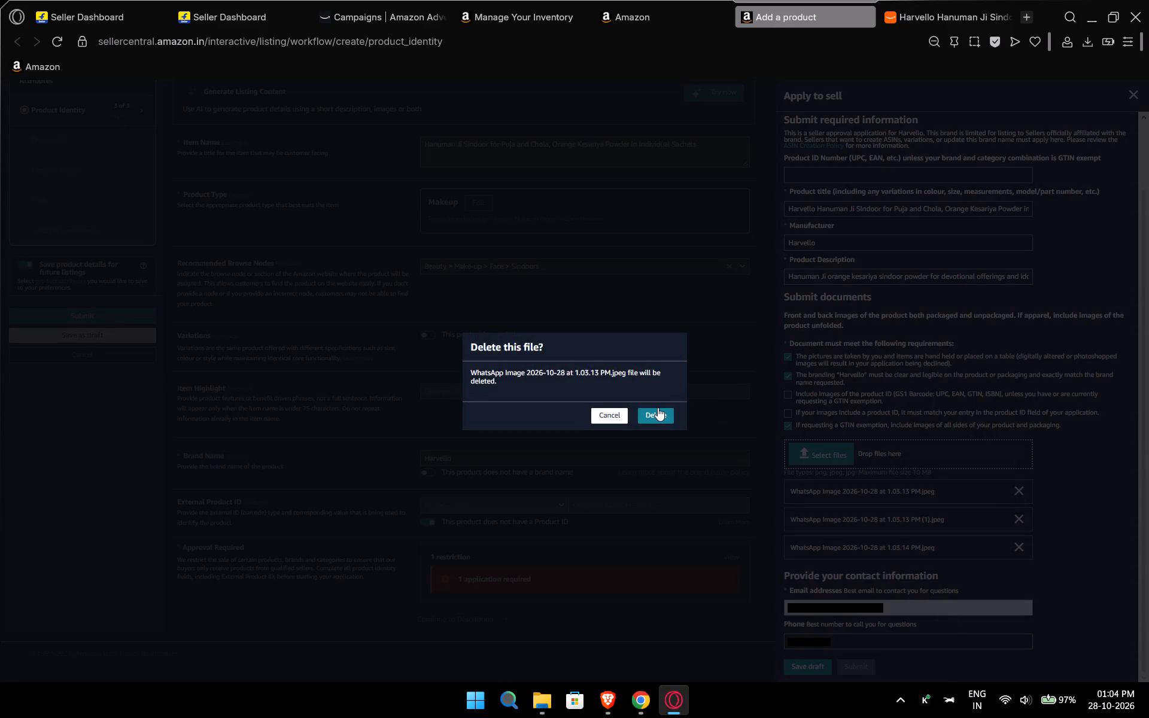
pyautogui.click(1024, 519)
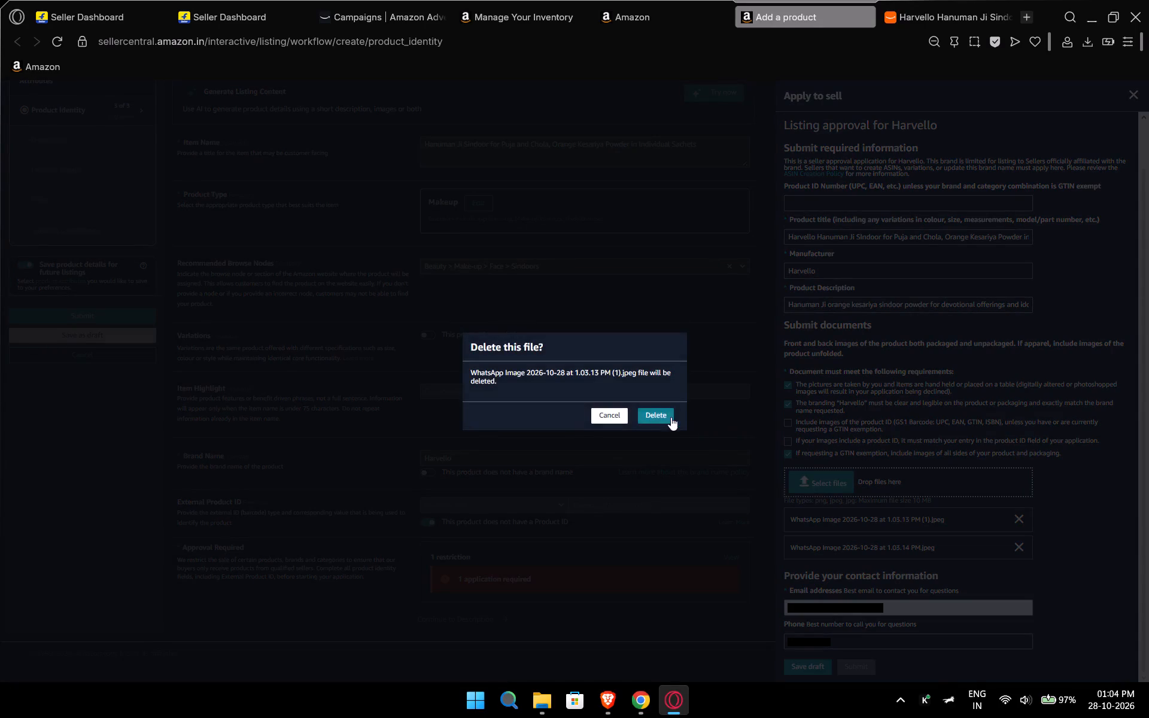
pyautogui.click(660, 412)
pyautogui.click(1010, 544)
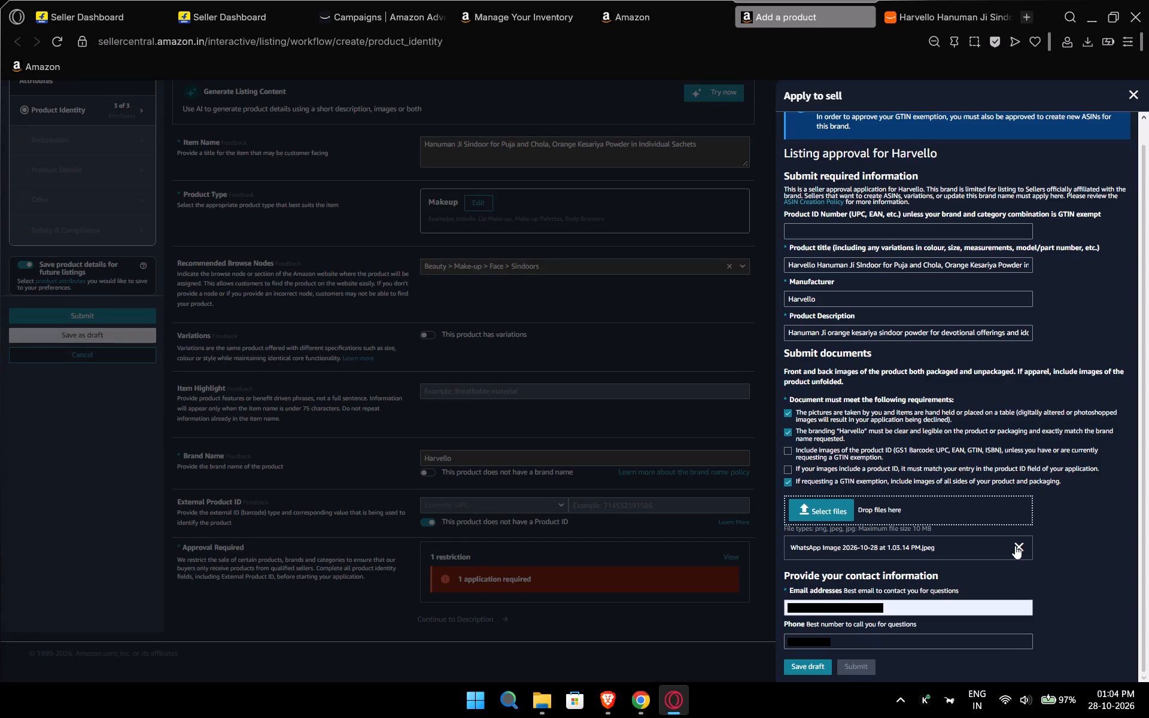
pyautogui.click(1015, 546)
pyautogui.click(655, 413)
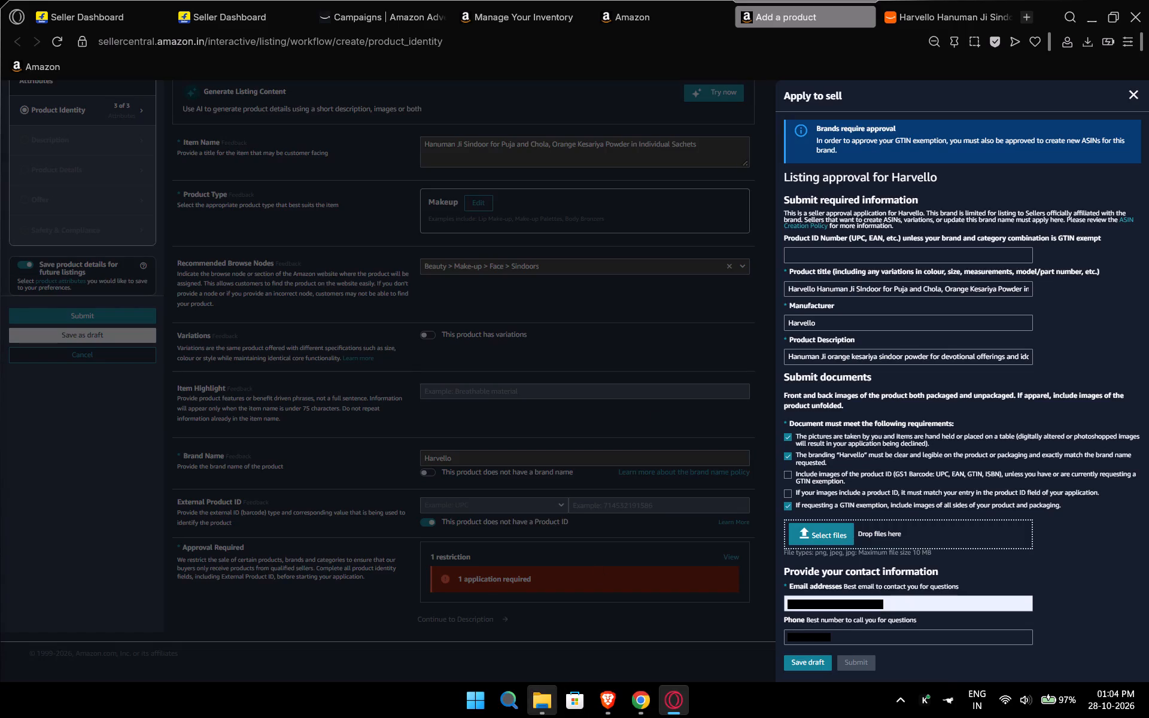
# Upload the three WhatsApp JPEG images from the WhatsApp Unknown folder as documents in the Harvello listing approval application.
pyautogui.click(545, 717)
pyautogui.click(344, 288)
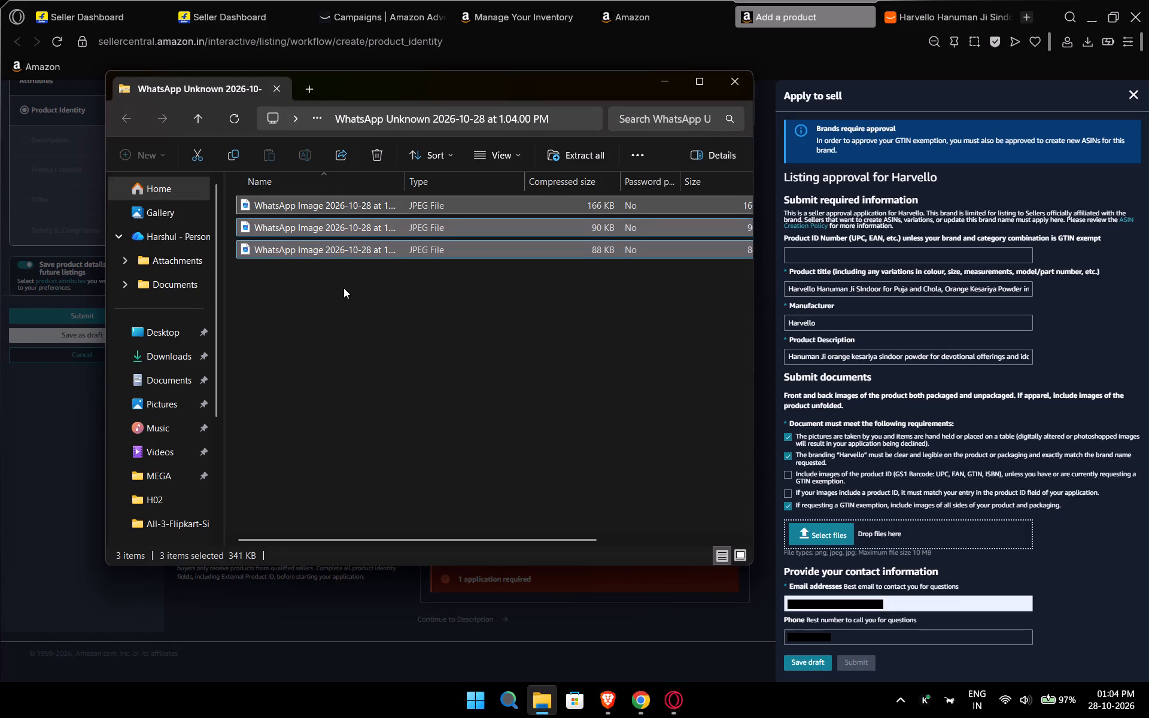
pyautogui.click(361, 254)
pyautogui.click(341, 210)
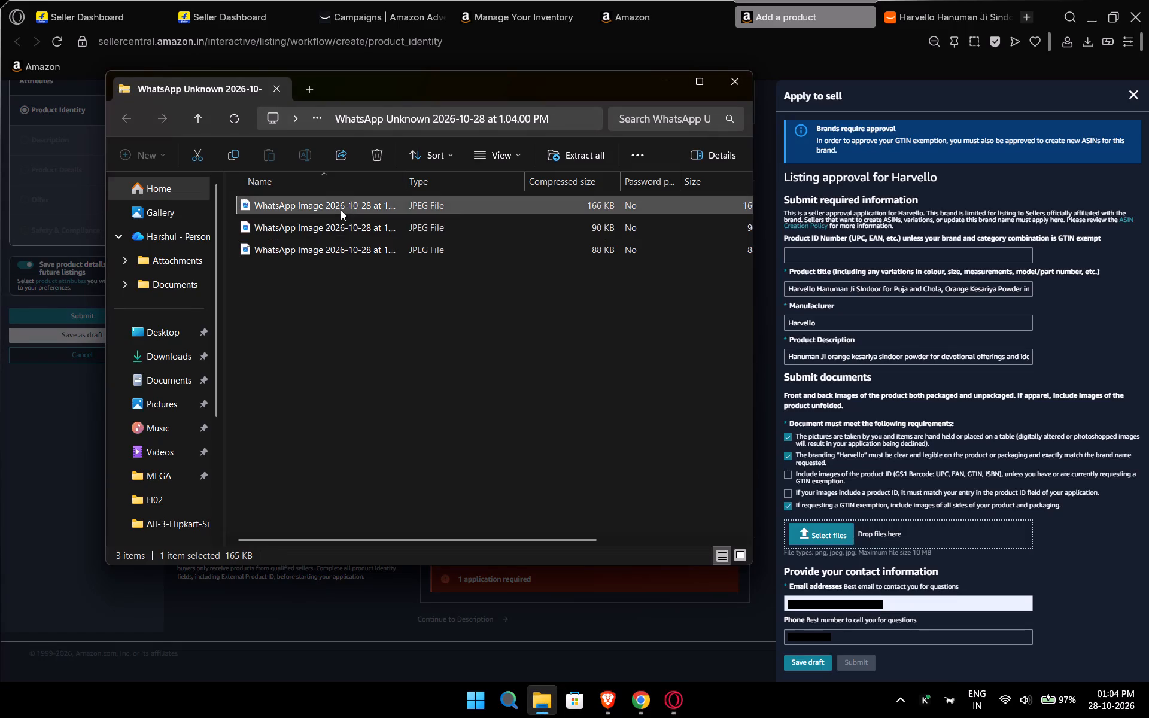
pyautogui.rightClick(341, 210)
pyautogui.click(364, 383)
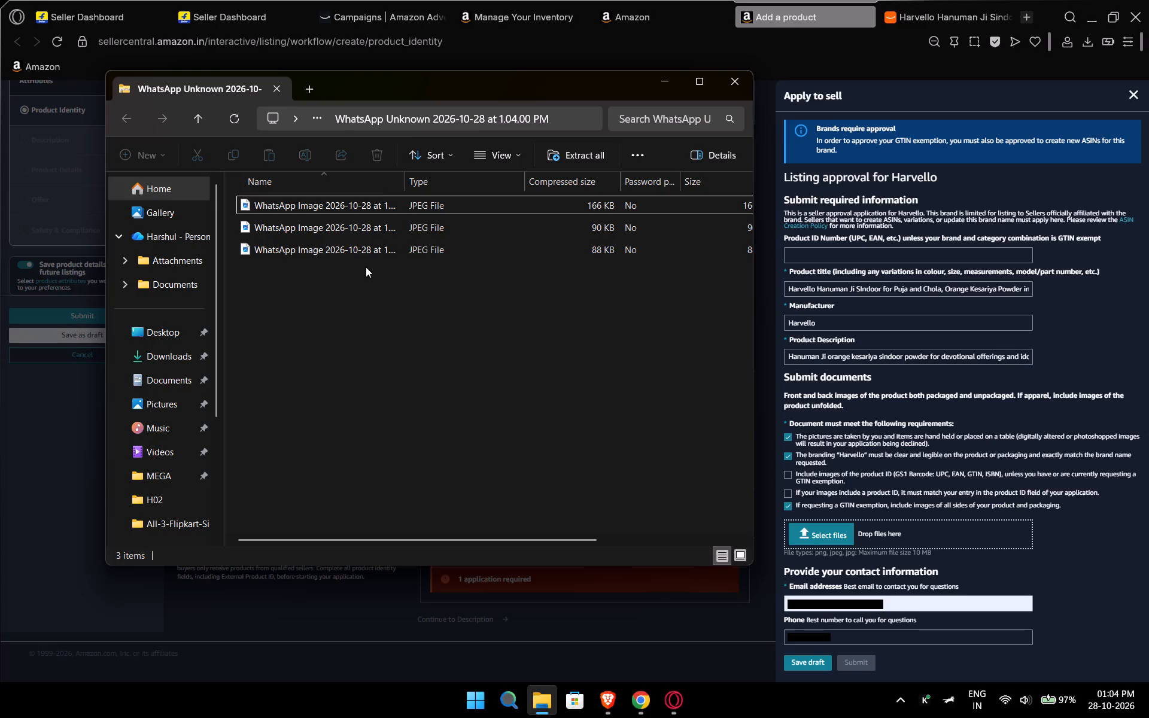
pyautogui.moveTo(360, 274); pyautogui.dragTo(370, 202)
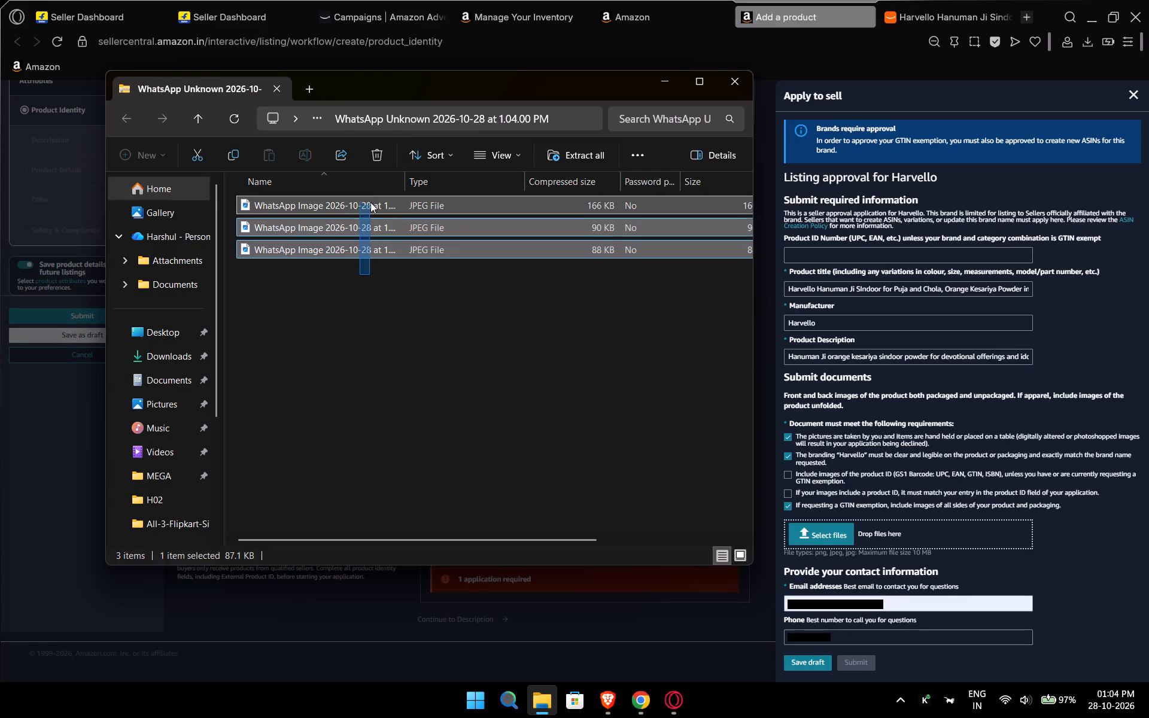
pyautogui.moveTo(370, 202); pyautogui.dragTo(372, 200)
pyautogui.moveTo(404, 209); pyautogui.dragTo(846, 585)
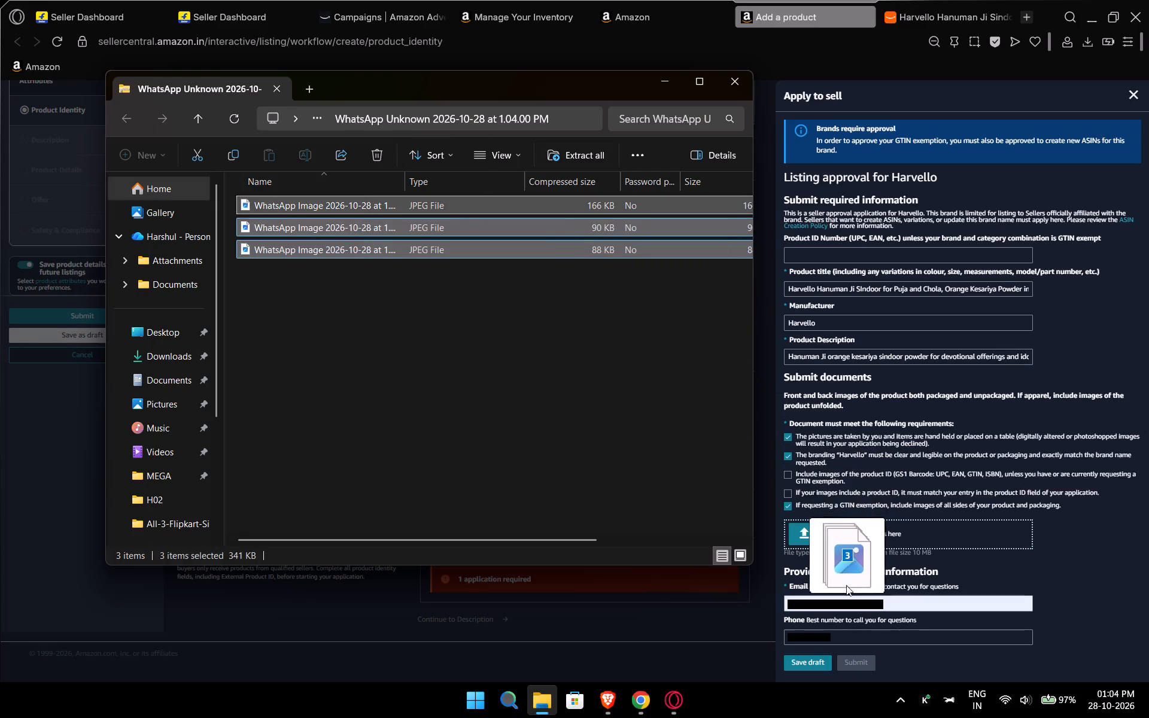
pyautogui.moveTo(846, 585); pyautogui.dragTo(844, 534)
pyautogui.scroll(-1, 923, 543)
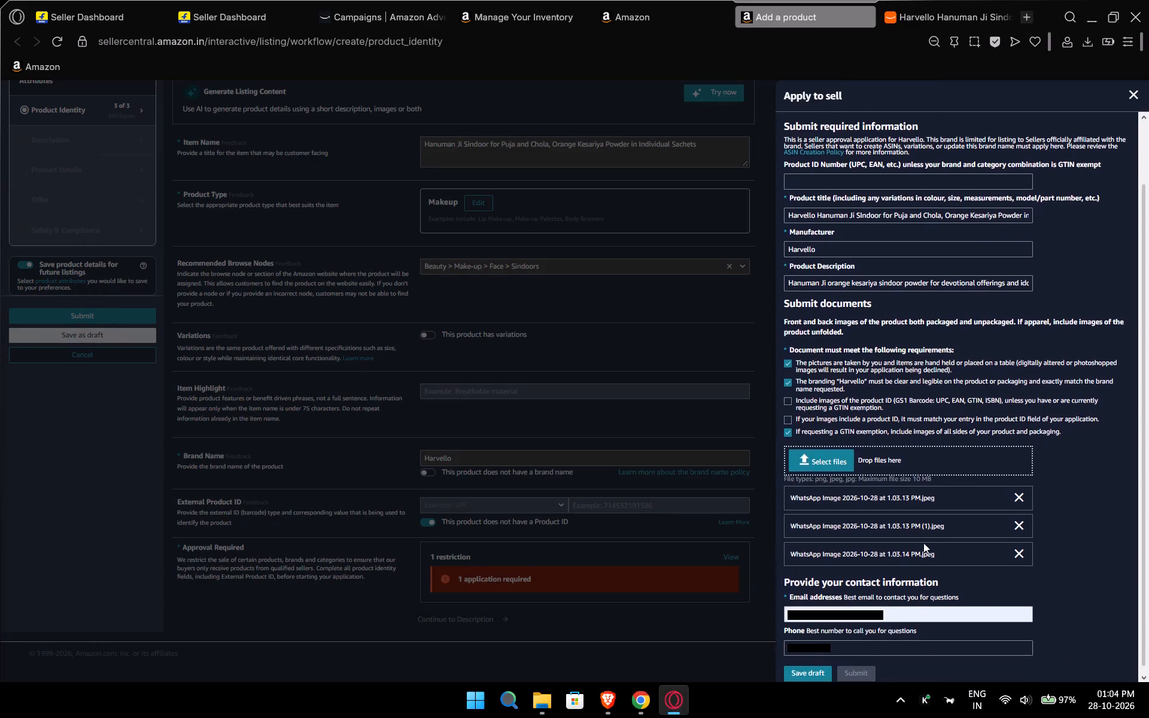
# Review the Harvello listing approval application, including the document requirements, attached product images and contact details.
pyautogui.scroll(-1, 923, 543)
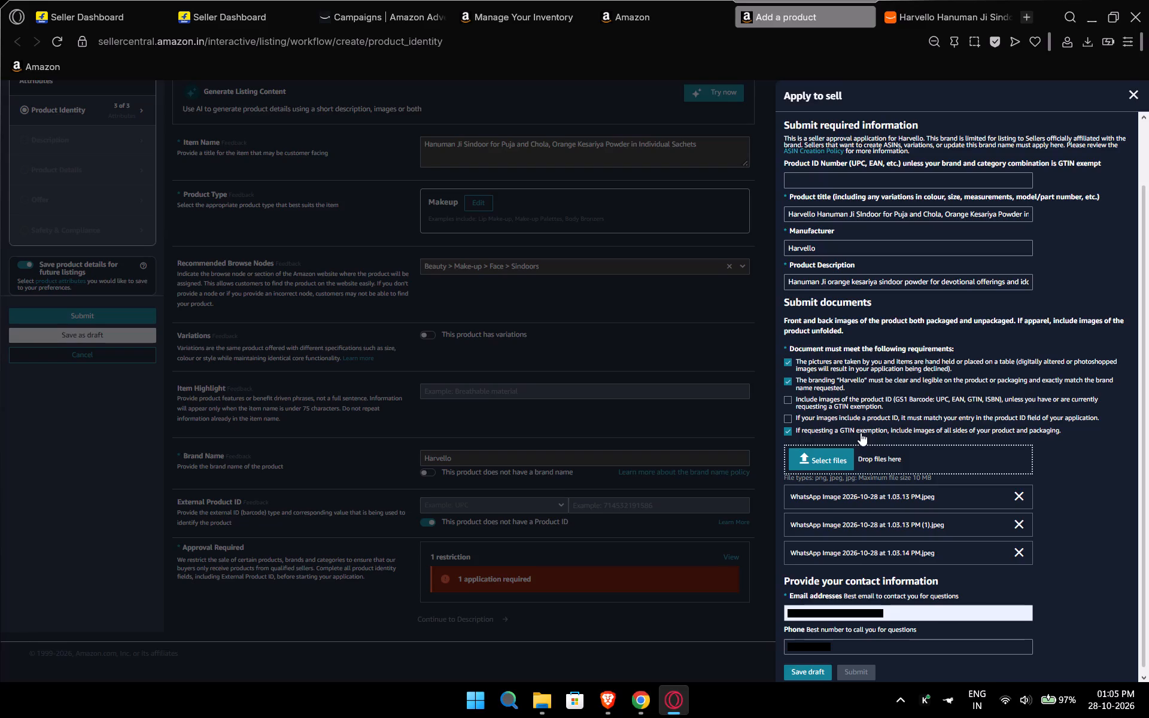
pyautogui.scroll(-1, 861, 433)
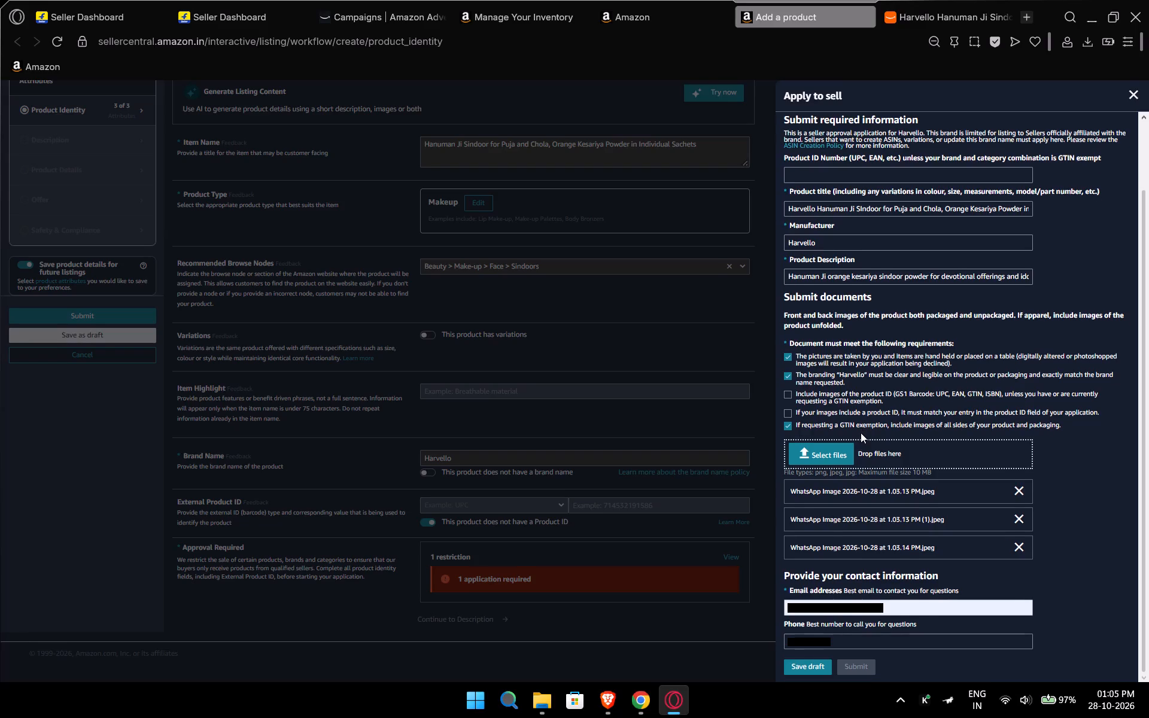
pyautogui.scroll(-1, 861, 433)
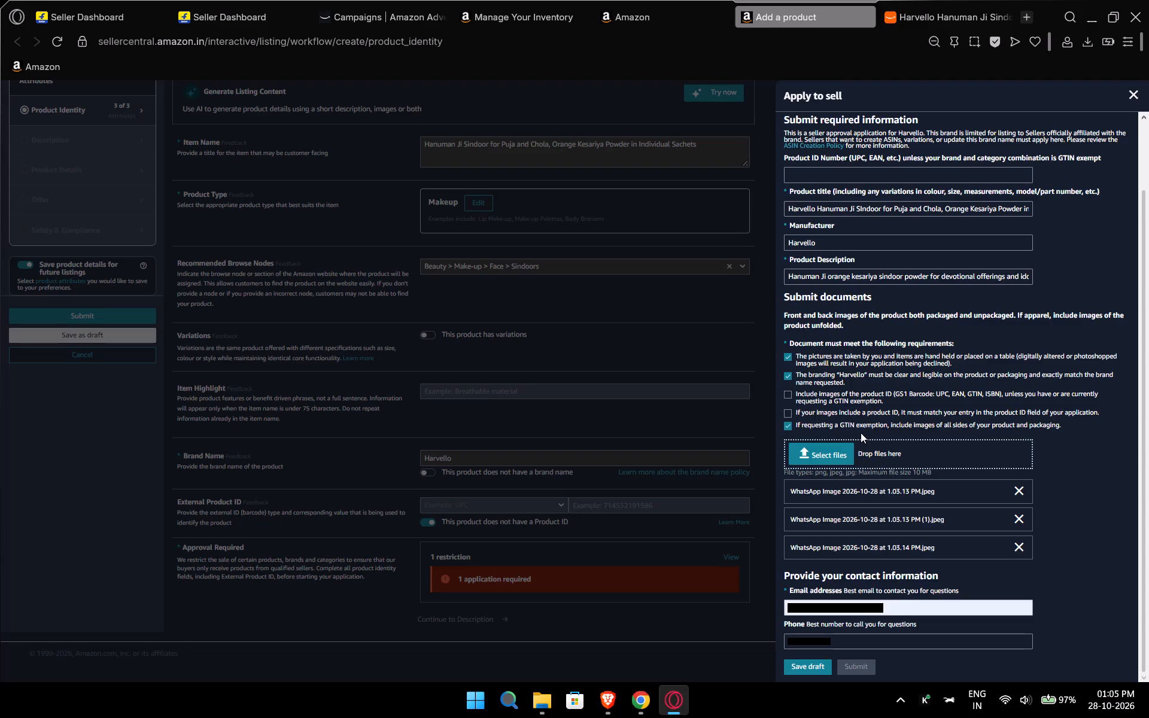
pyautogui.scroll(2, 1060, 476)
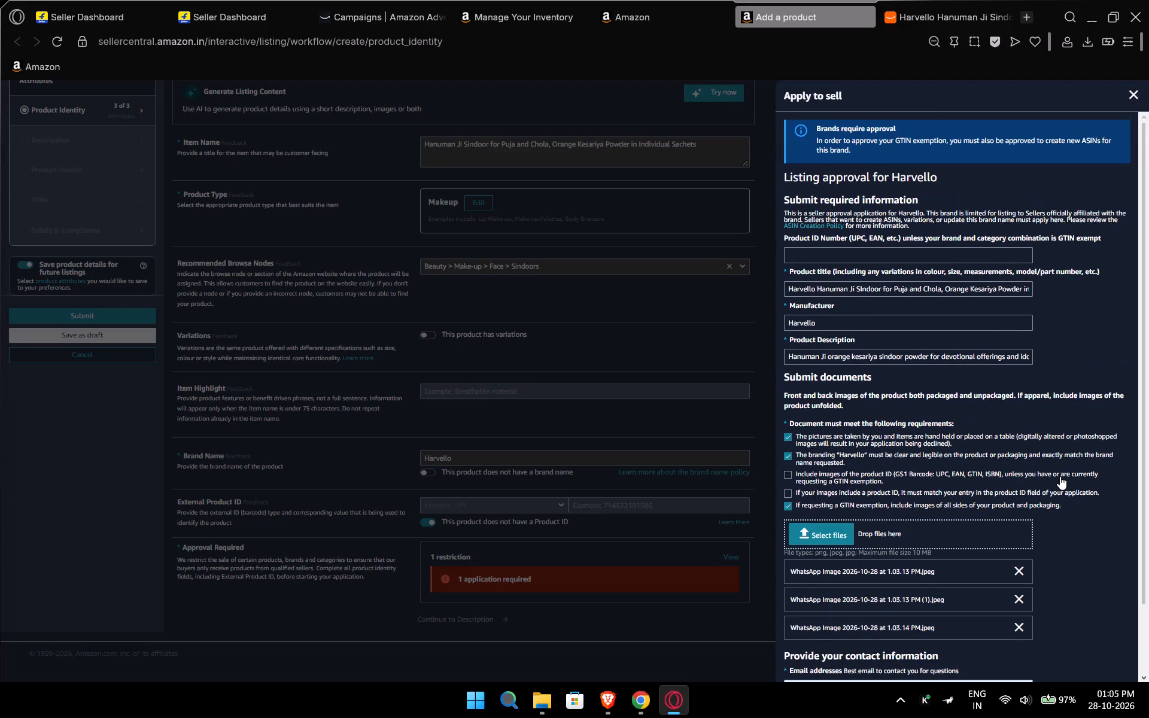
pyautogui.scroll(1, 1060, 476)
pyautogui.scroll(-1, 1060, 476)
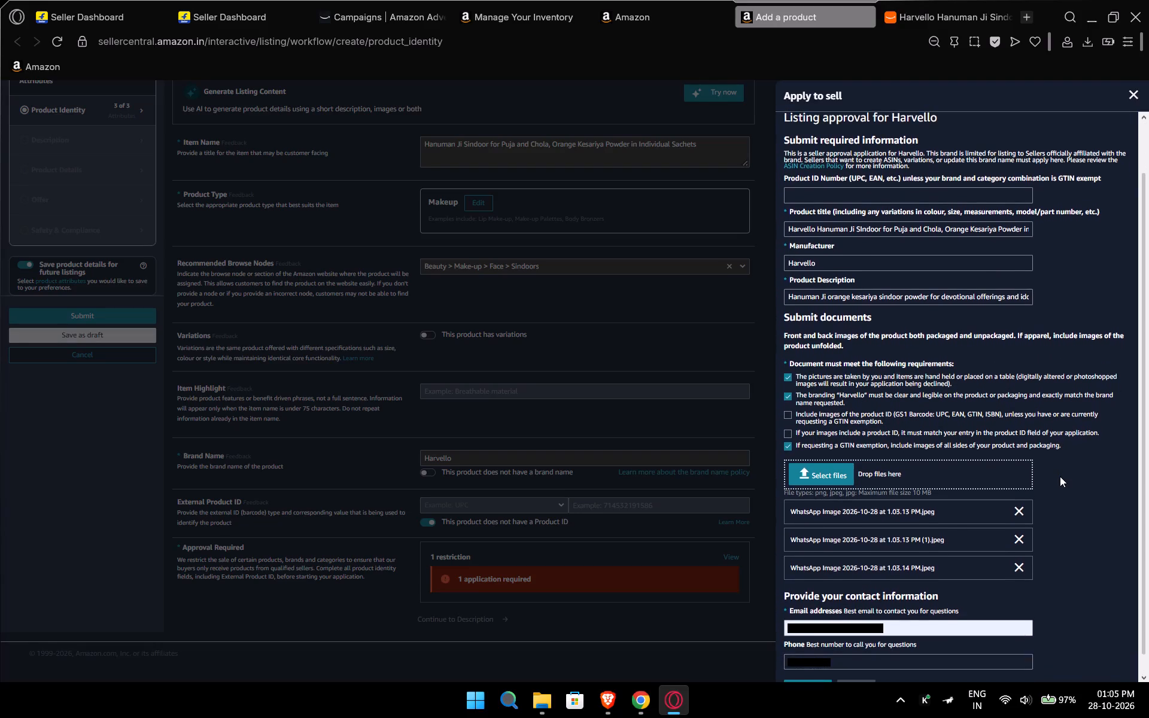
pyautogui.scroll(-3, 1060, 476)
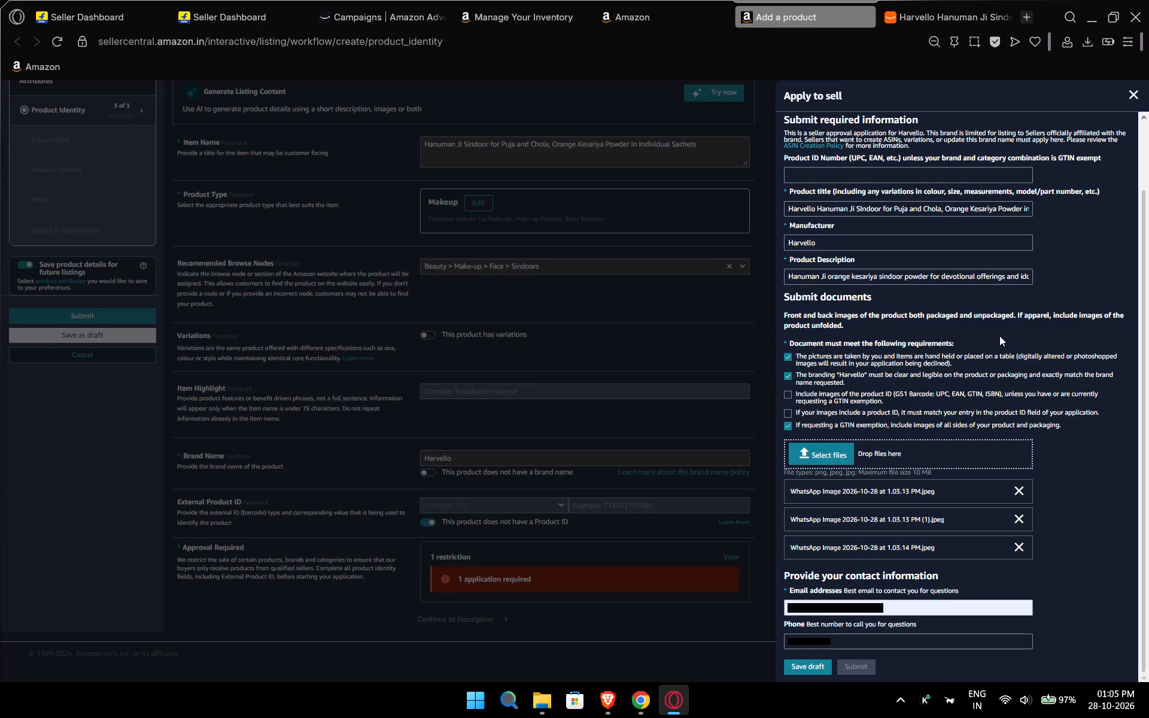
pyautogui.click(1011, 322)
pyautogui.scroll(-2, 1008, 336)
pyautogui.click(1053, 496)
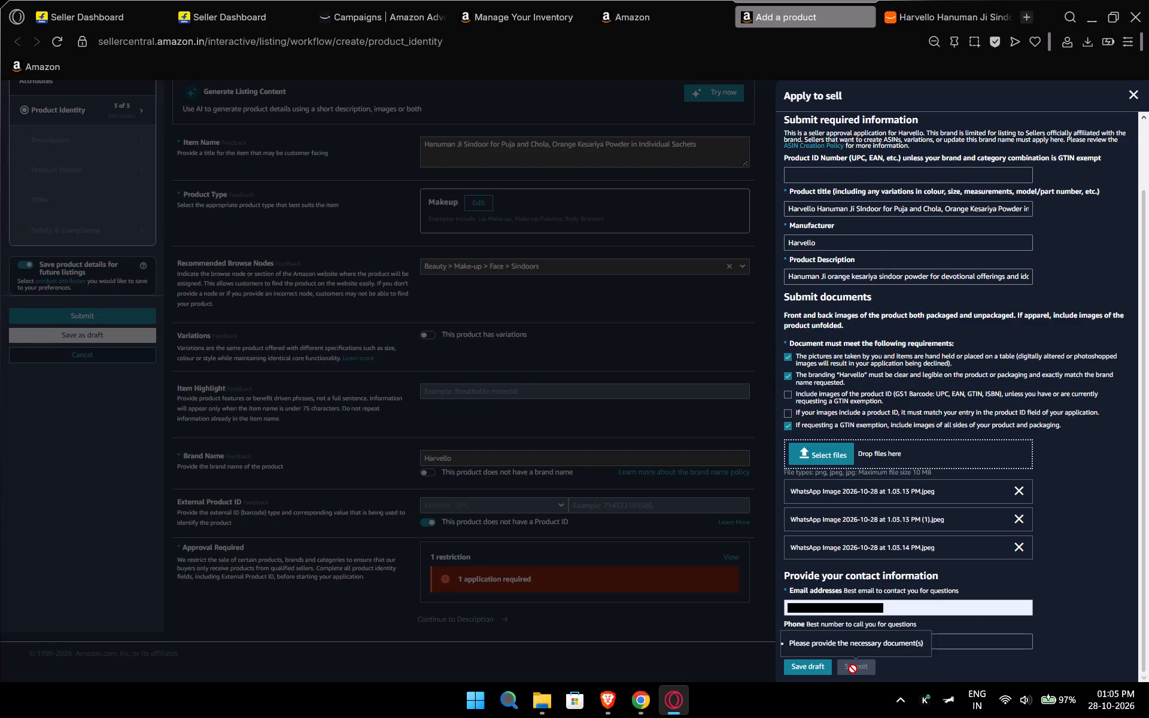
# Tick the two remaining document requirements, about including product ID images and matching them to the product ID field.
pyautogui.click(789, 394)
pyautogui.click(789, 412)
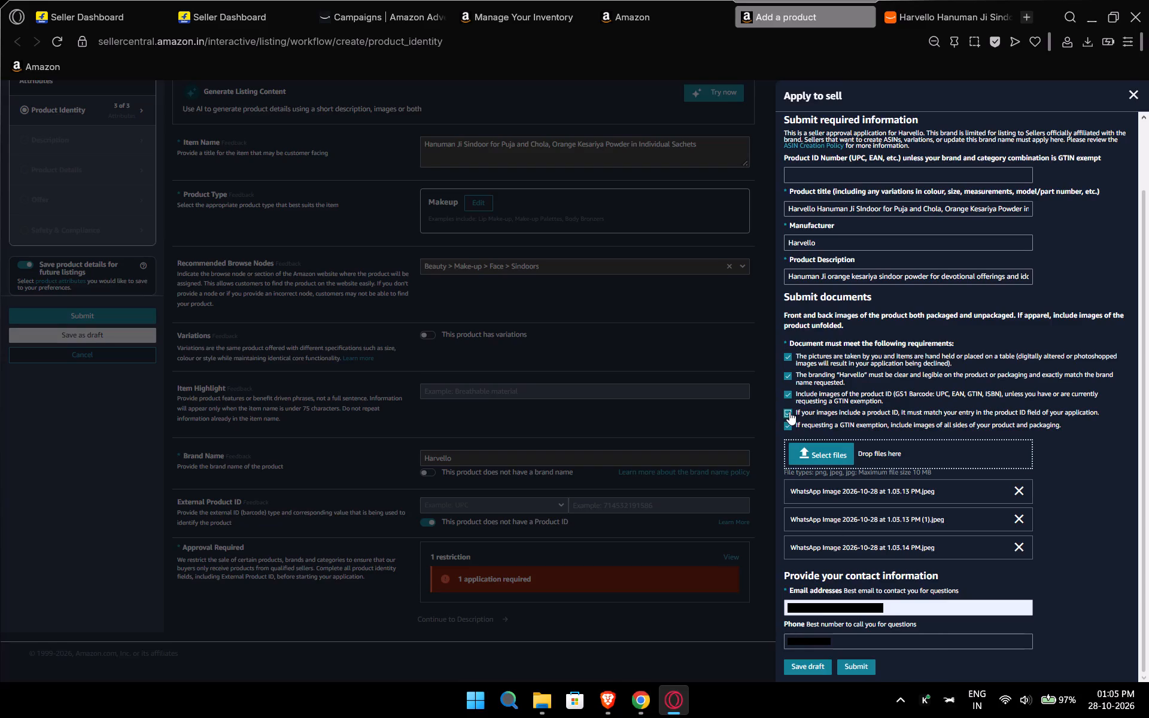
pyautogui.click(789, 412)
pyautogui.click(789, 412)
pyautogui.click(1064, 477)
# Submit the Harvello listing approval application and close the application pane.
pyautogui.click(858, 666)
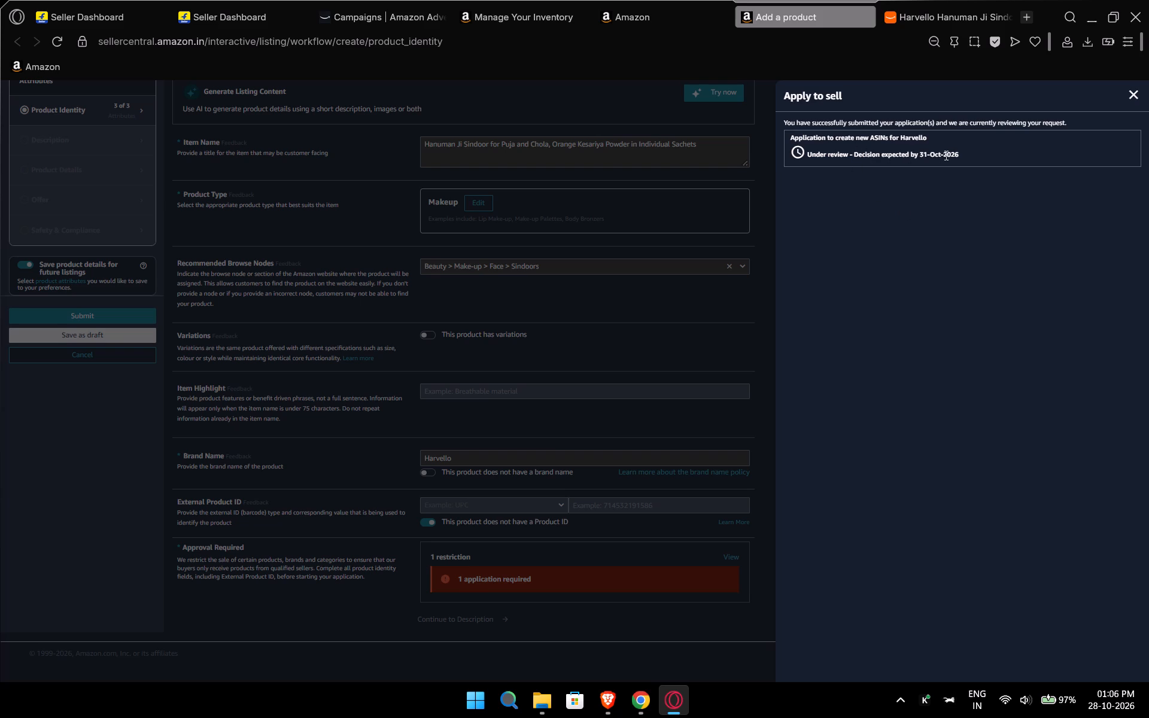
pyautogui.click(1133, 92)
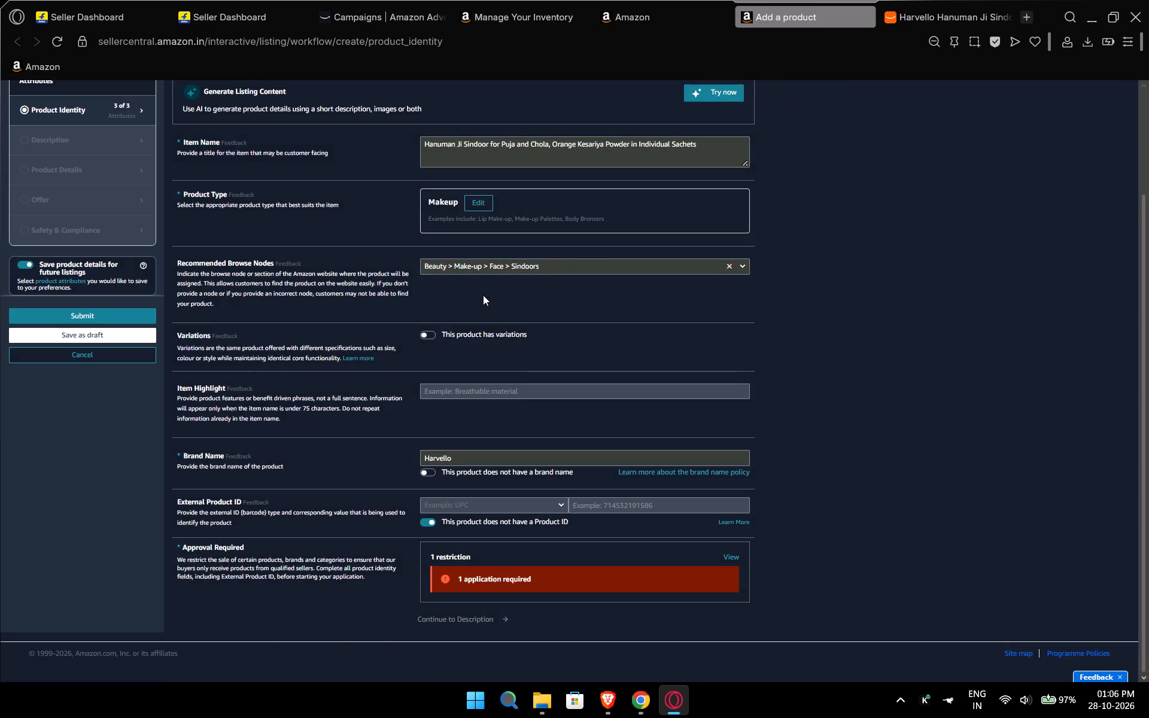
# Save the new Harvello Hanuman Ji Sindoor listing as a draft.
pyautogui.scroll(9, 483, 295)
pyautogui.click(667, 0)
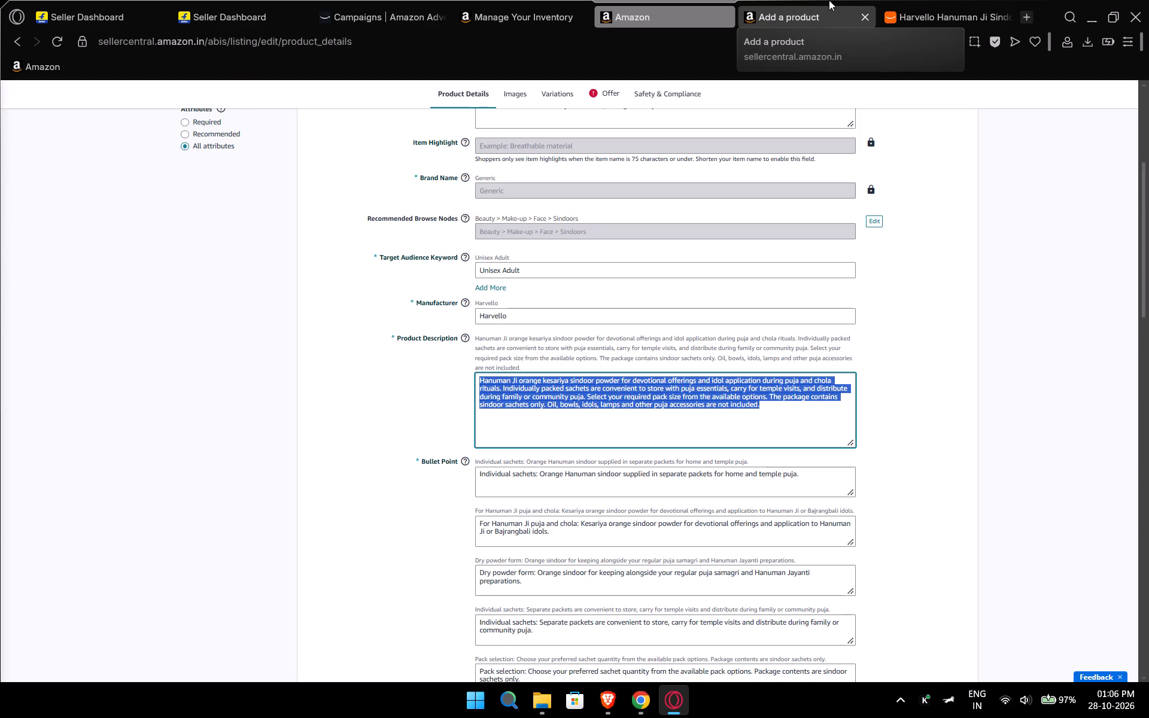
pyautogui.click(856, 0)
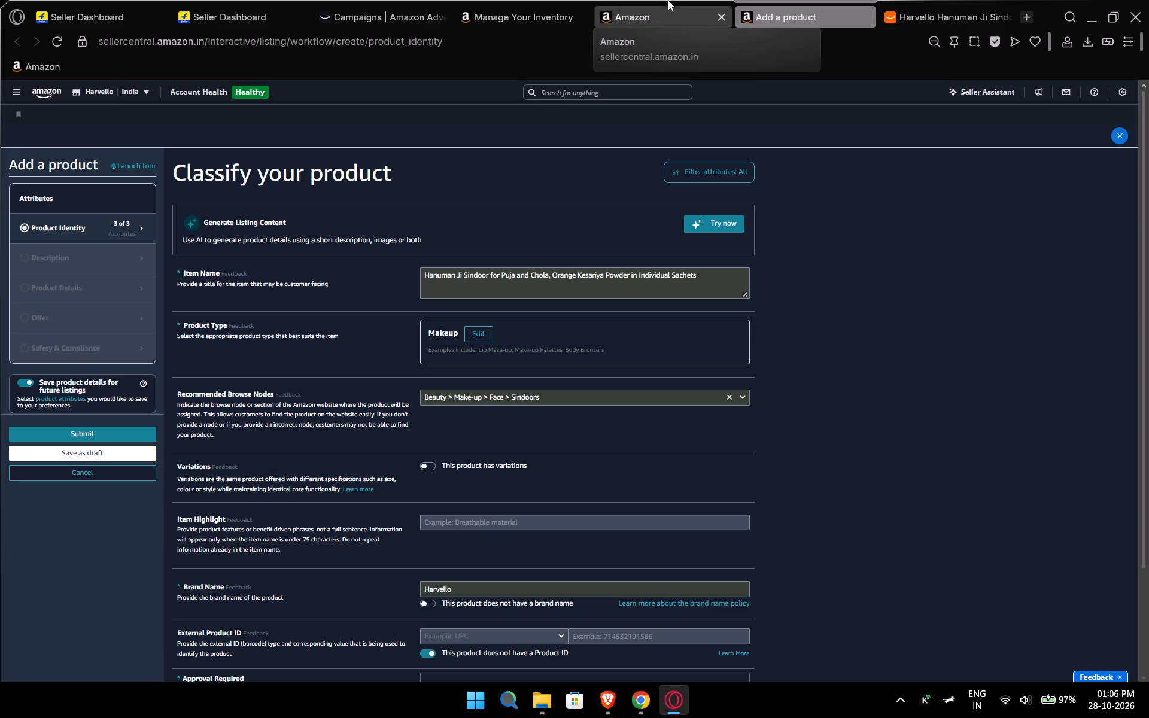
pyautogui.click(79, 455)
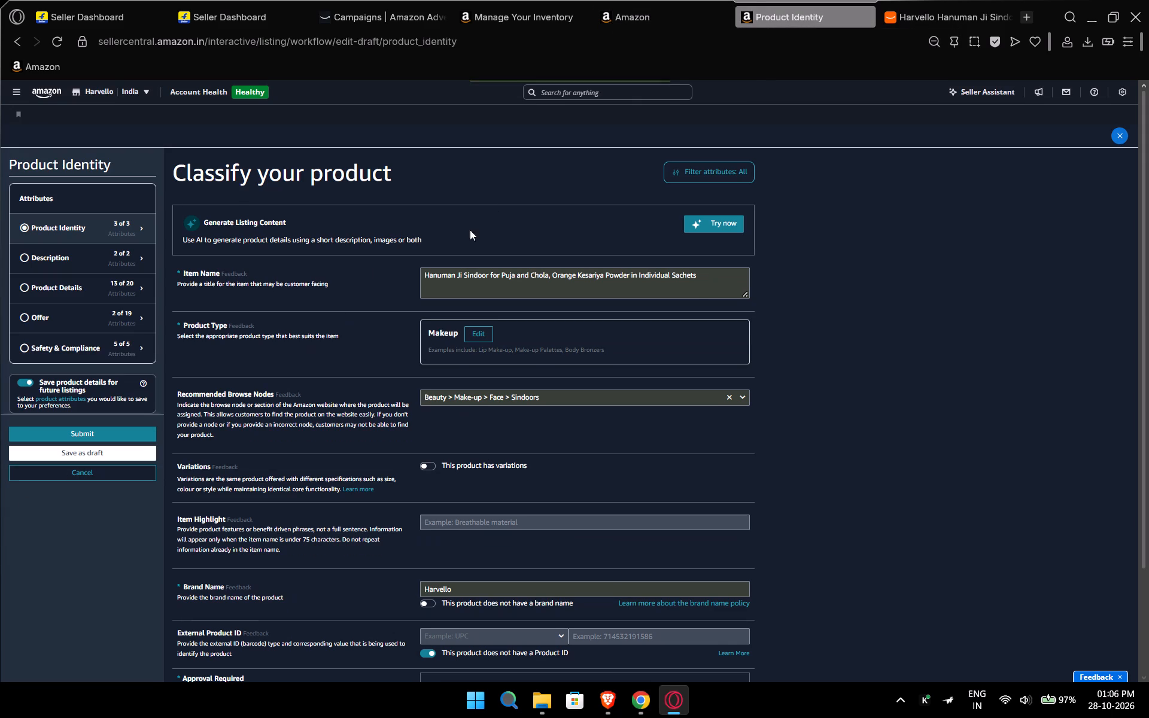
# Close the saved draft's page and the original Hanuman Ji Sindoor listing's edit page, leaving the site without further changes.
pyautogui.click(862, 16)
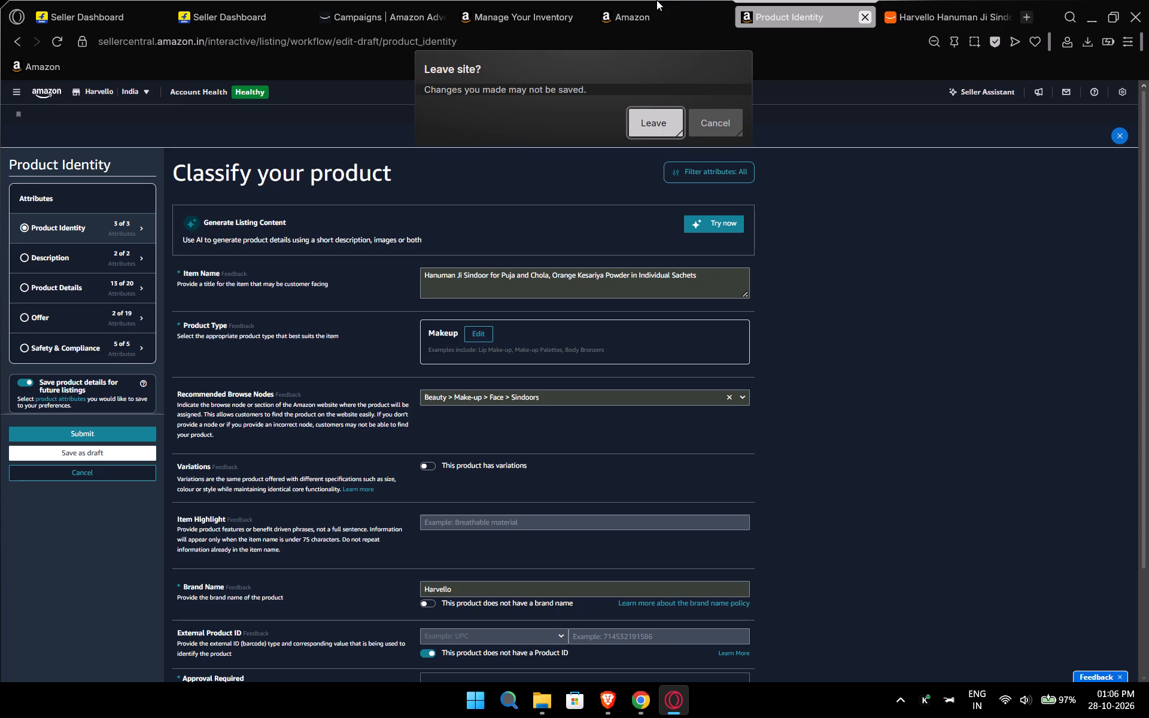
pyautogui.click(646, 127)
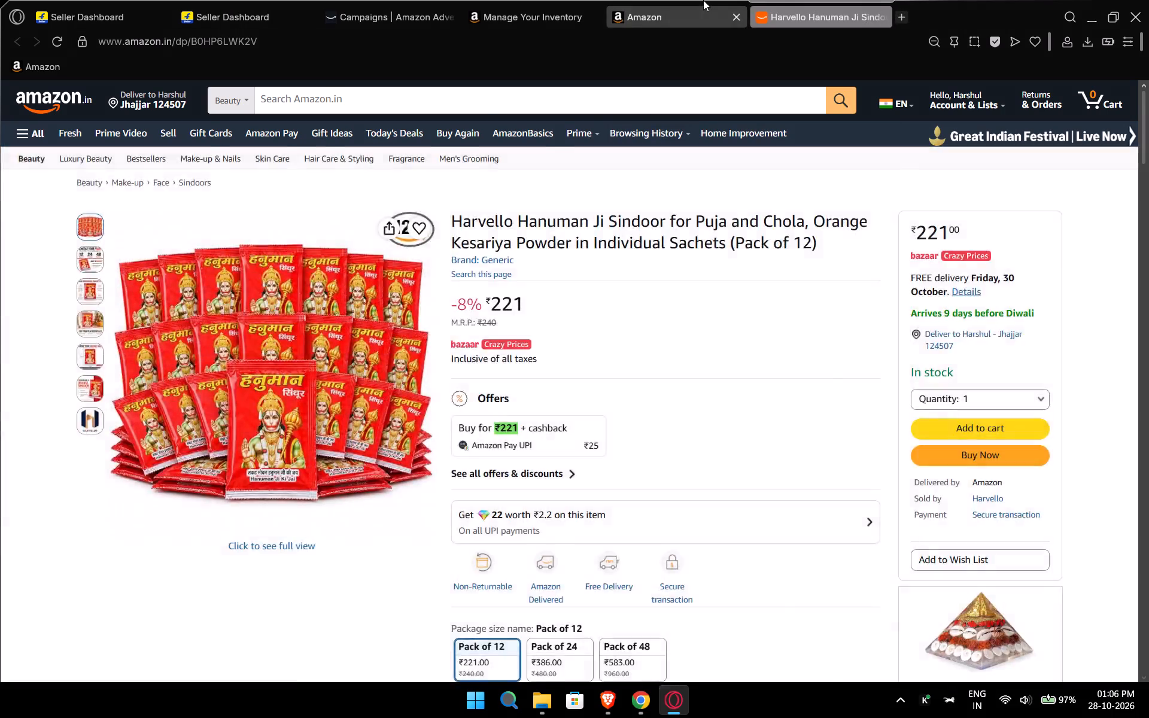
pyautogui.click(703, 0)
pyautogui.scroll(7, 632, 258)
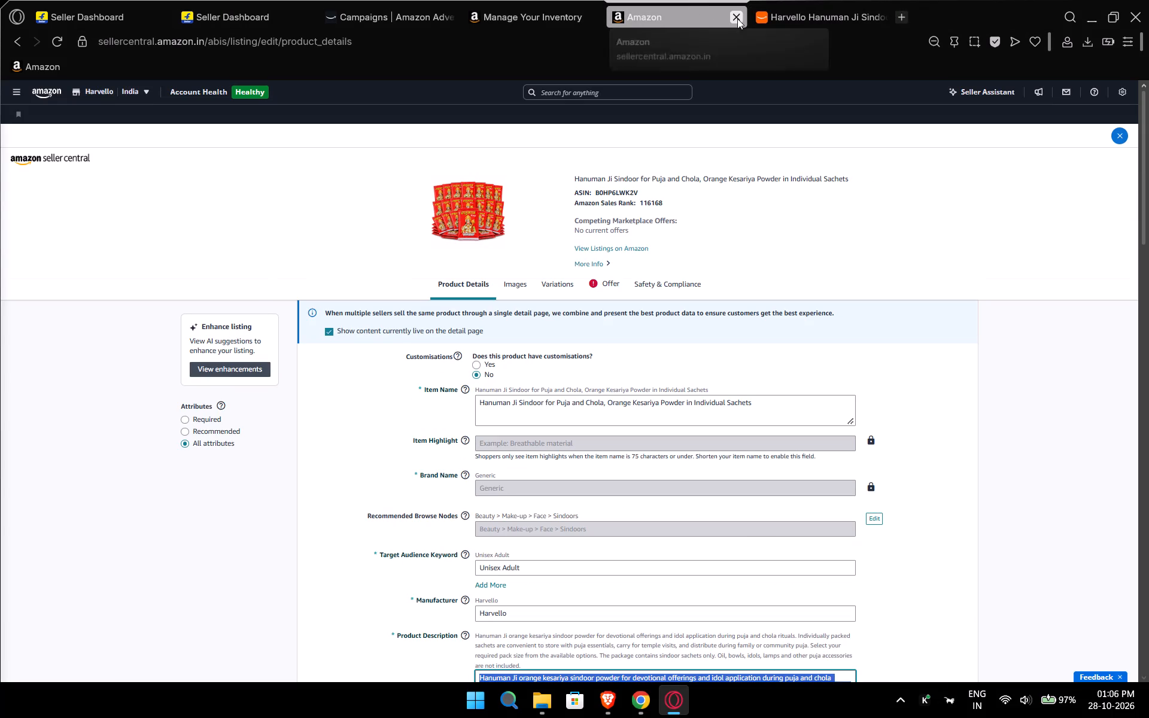
pyautogui.click(737, 19)
# From the inventory, start a copy of the Harvello Vintage Kerosene Hurricane Lantern listing, SKU H05.
pyautogui.click(553, 0)
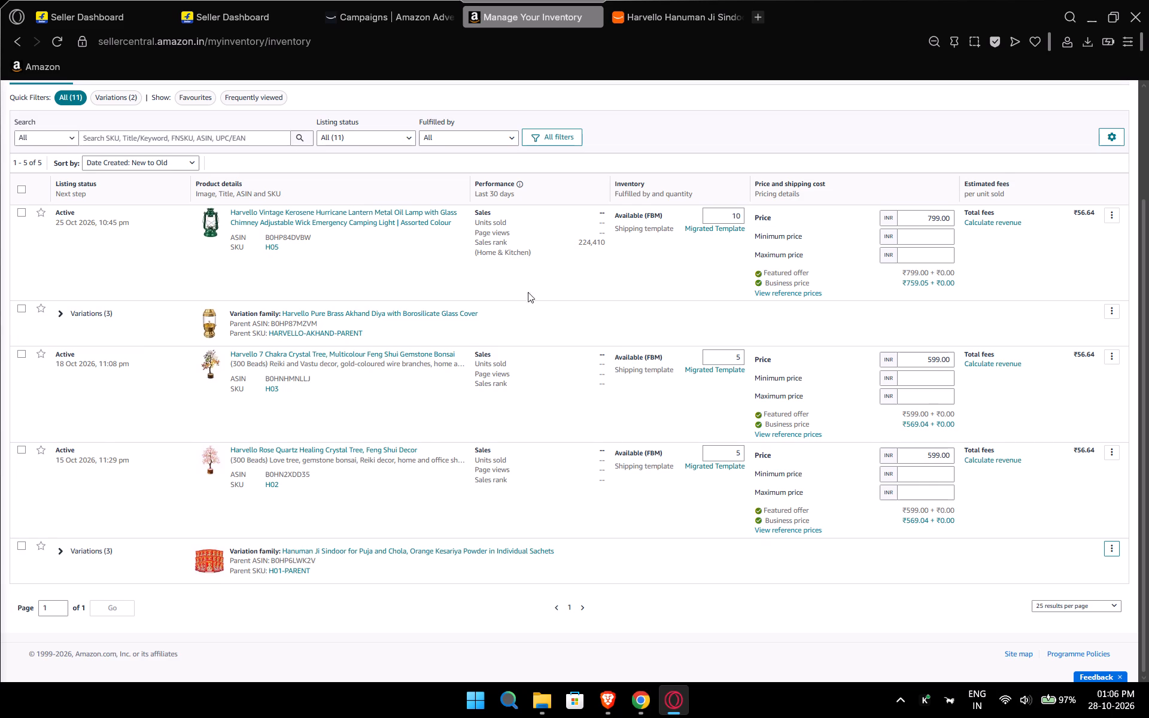
pyautogui.scroll(2, 552, 346)
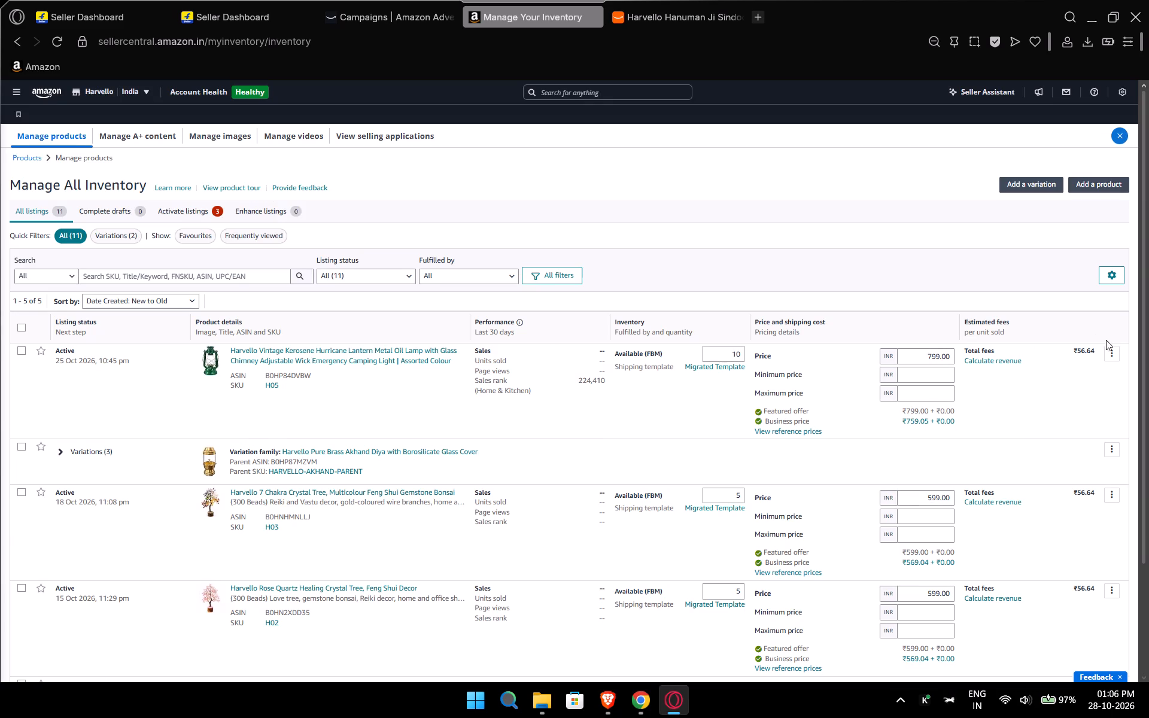
pyautogui.click(1113, 358)
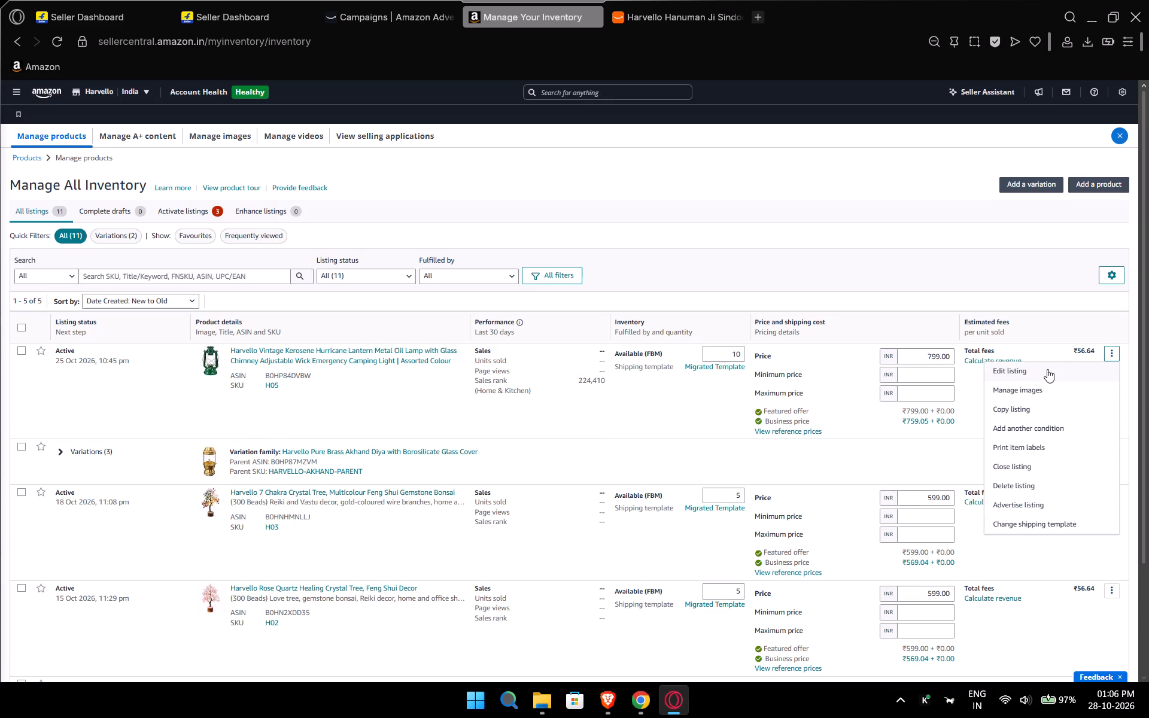
pyautogui.click(1025, 415)
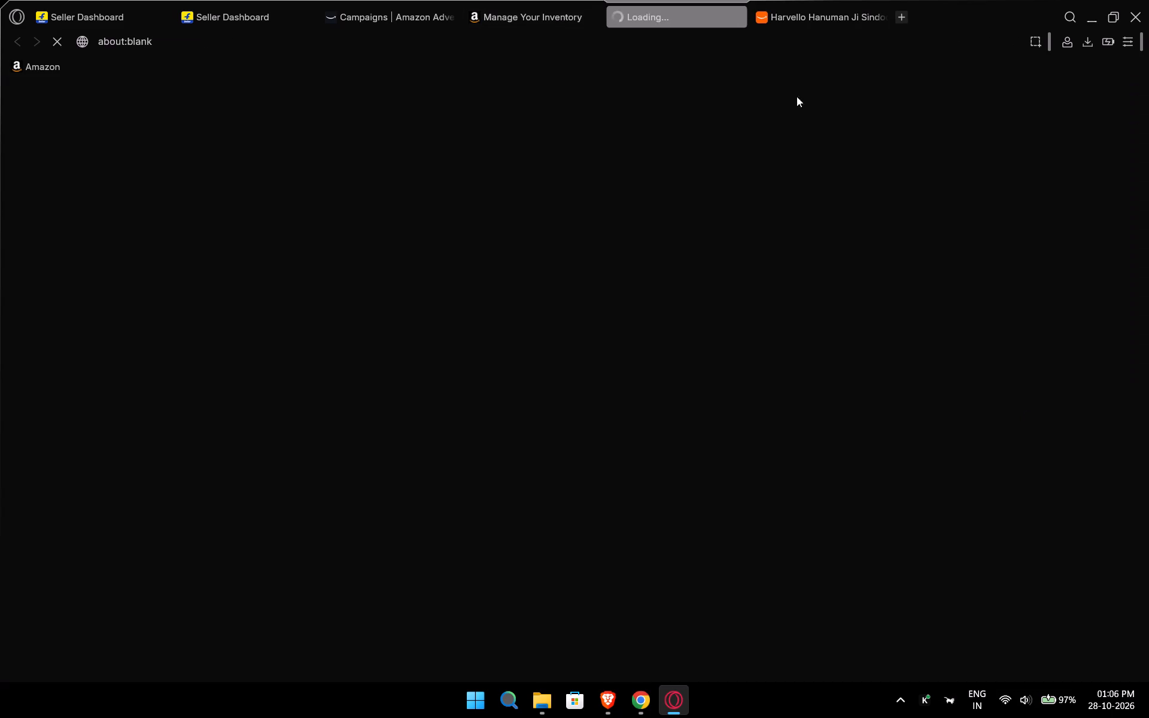
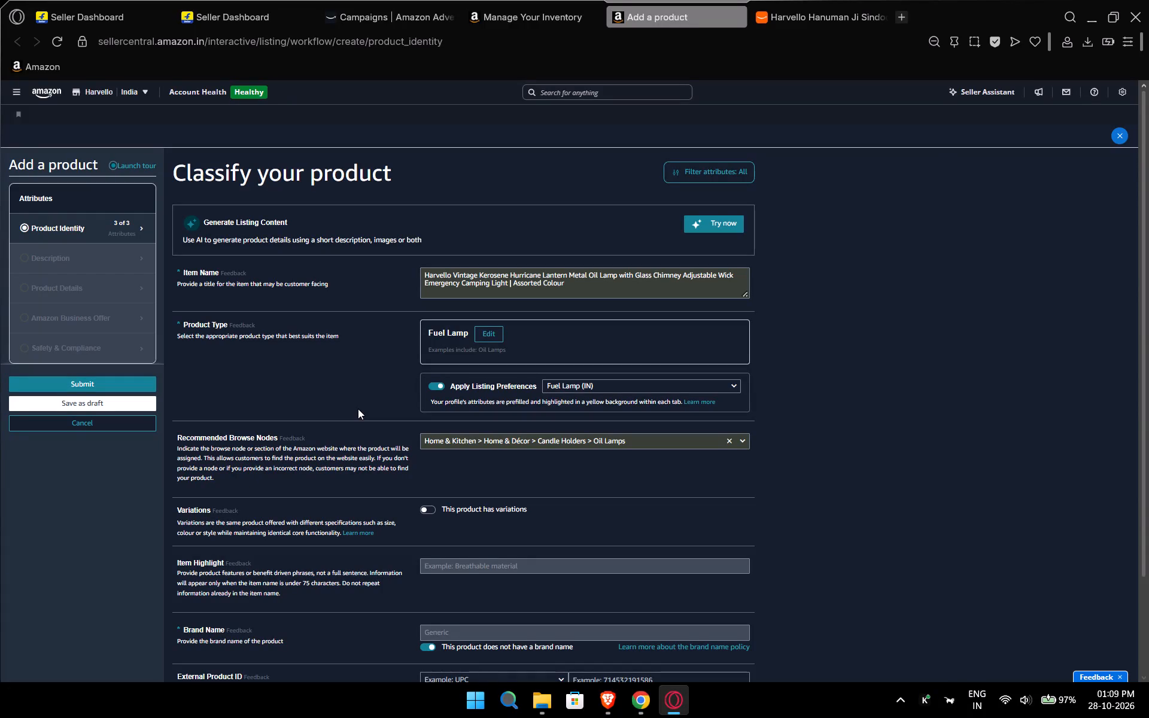
# Mark the copied lantern listing as having a brand but no Product ID, and set its brand name to Harvello.
pyautogui.scroll(-3, 375, 460)
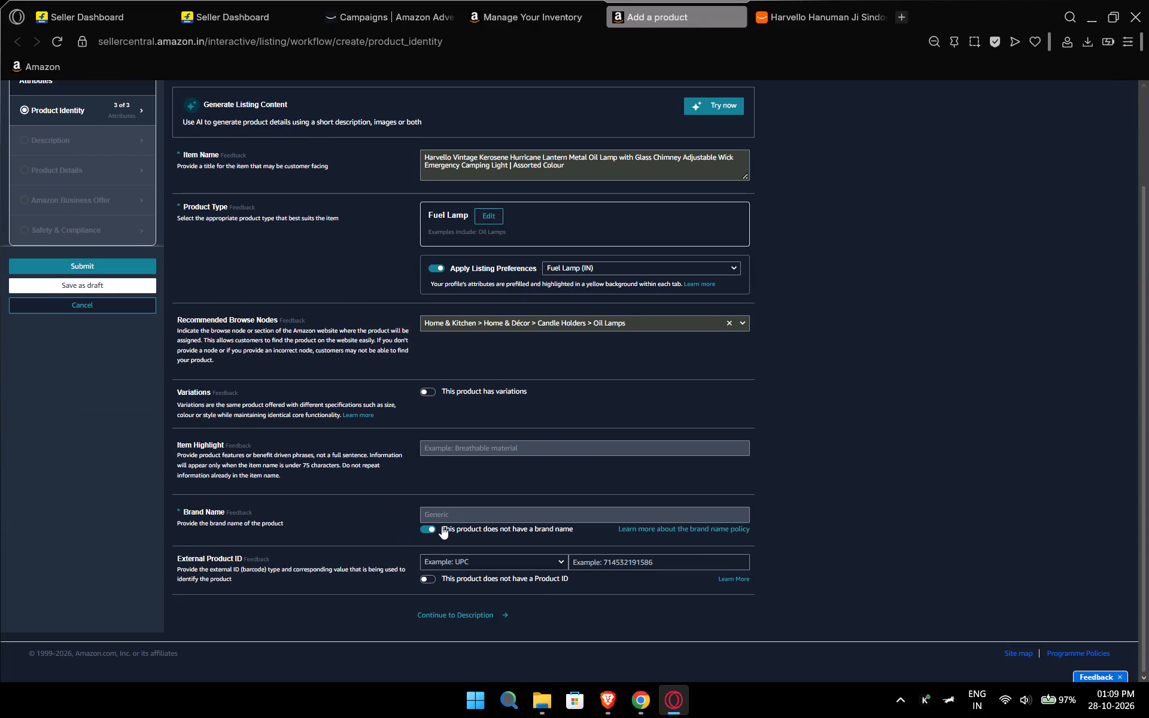
pyautogui.click(427, 528)
pyautogui.click(426, 579)
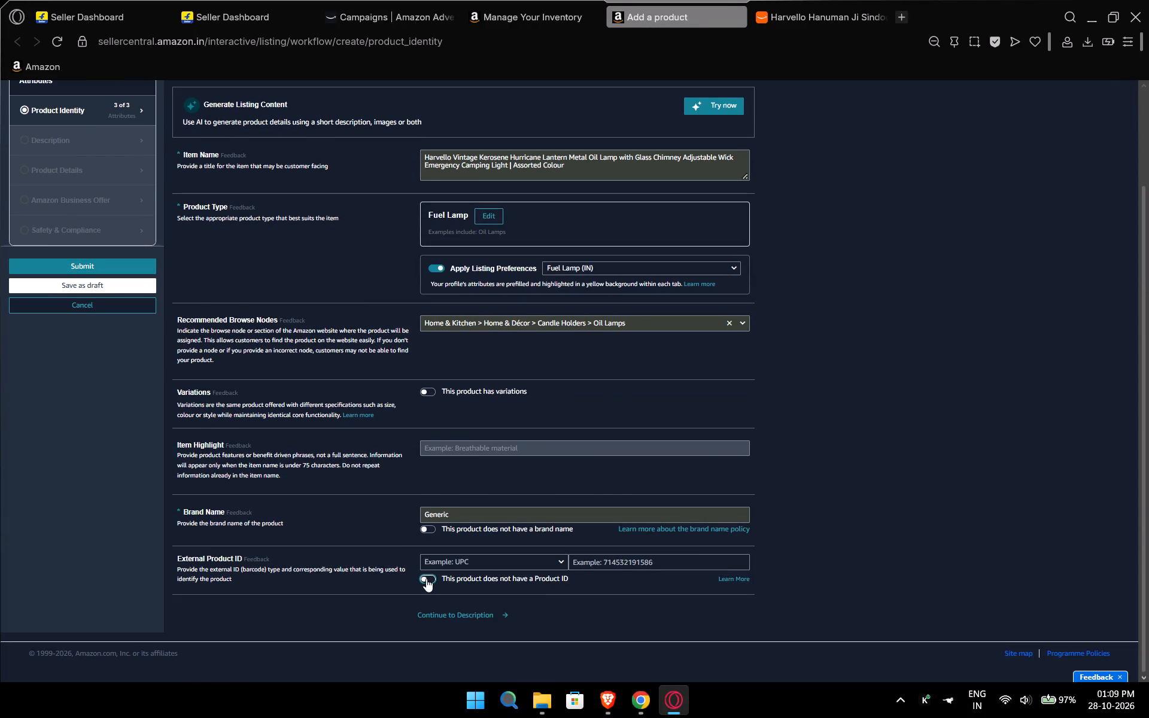
pyautogui.tripleClick(456, 513)
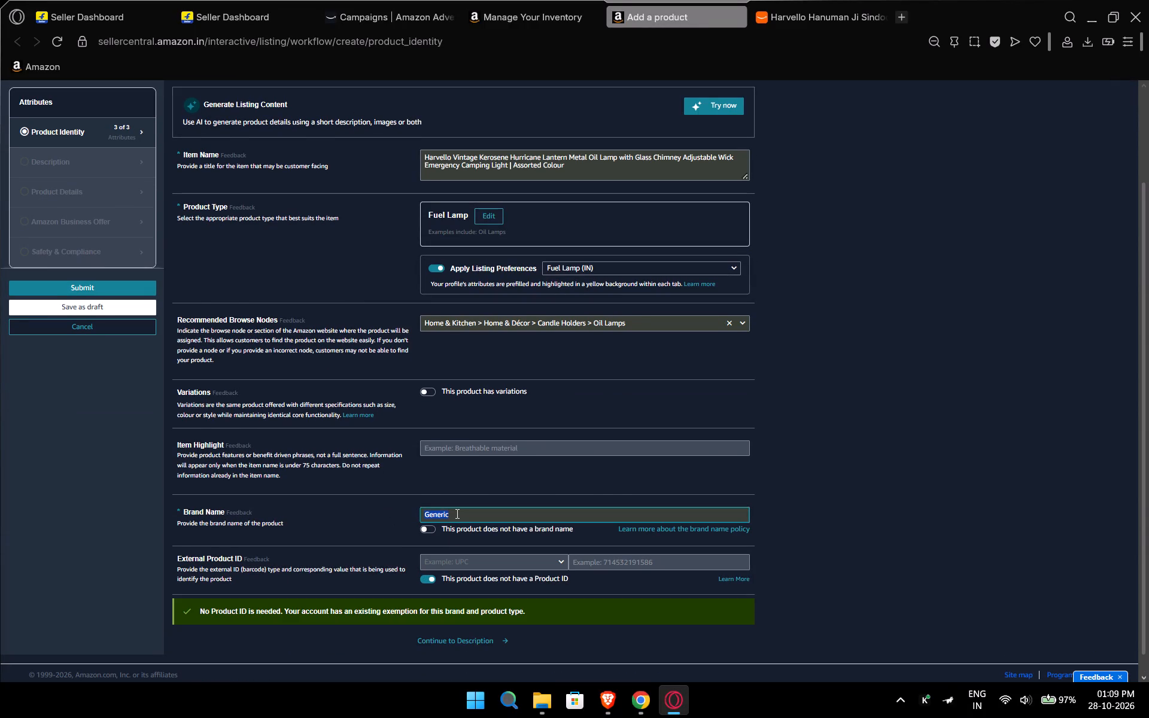
pyautogui.write('Harvello')
pyautogui.click(503, 485)
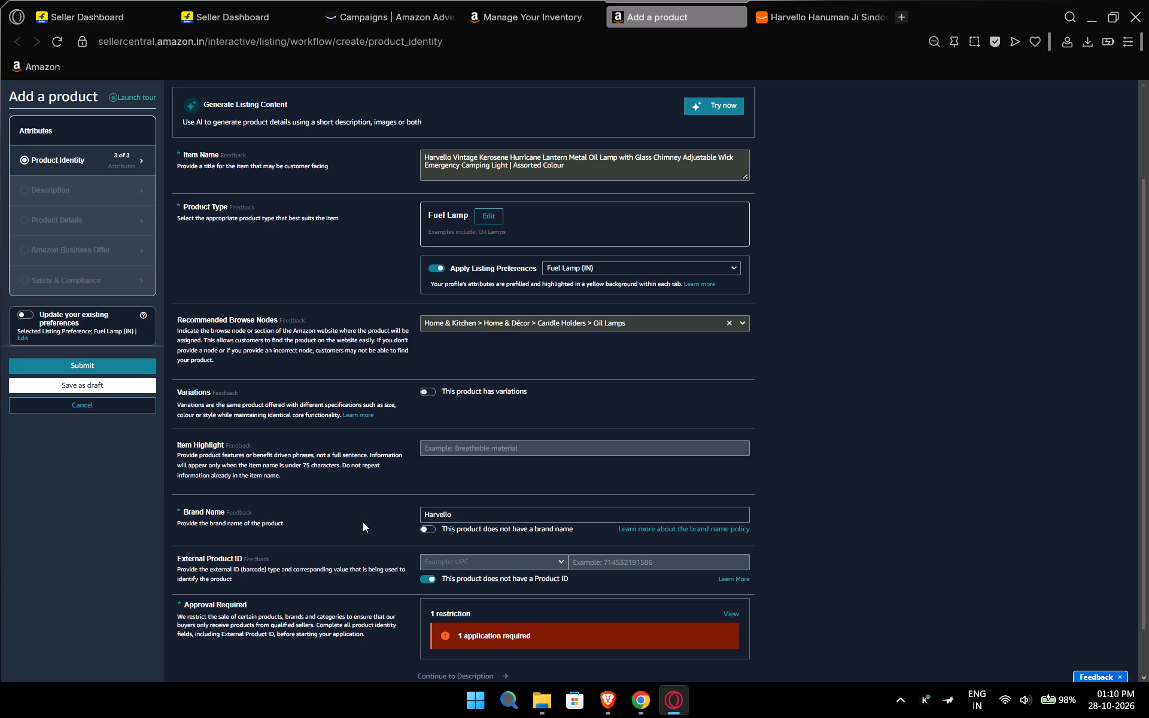
# Open the Harvello listing approval application from the listing's approval restriction, ready at the product title.
pyautogui.scroll(-3, 363, 522)
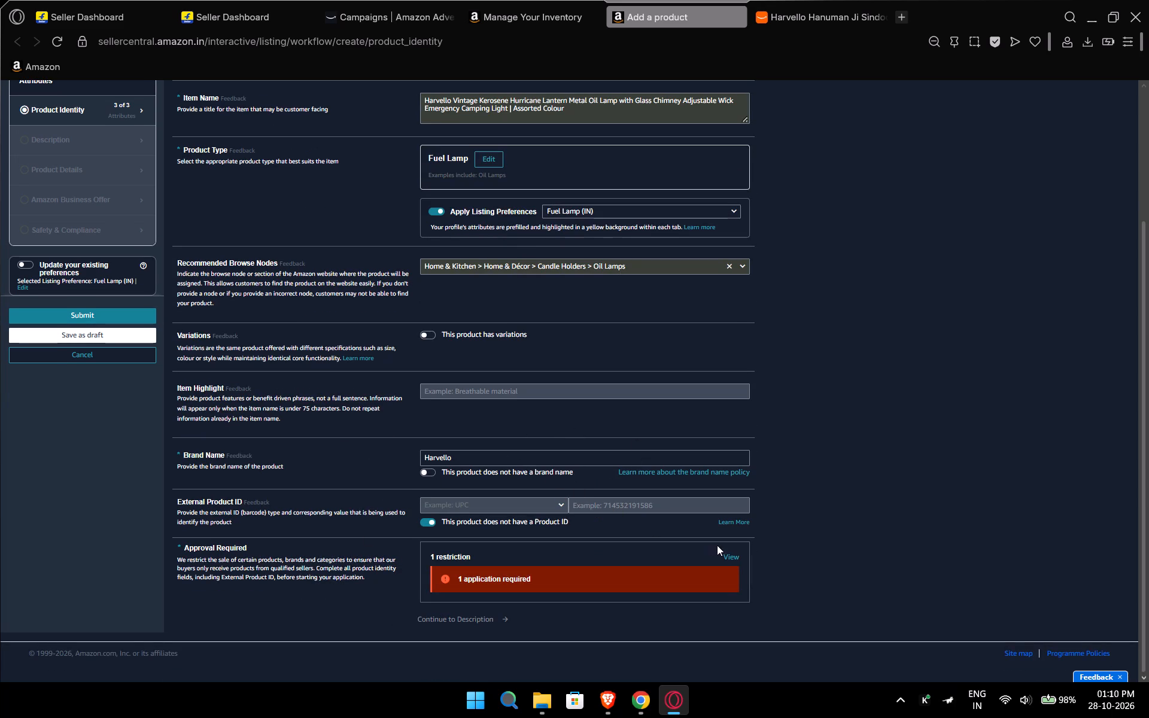
pyautogui.click(732, 556)
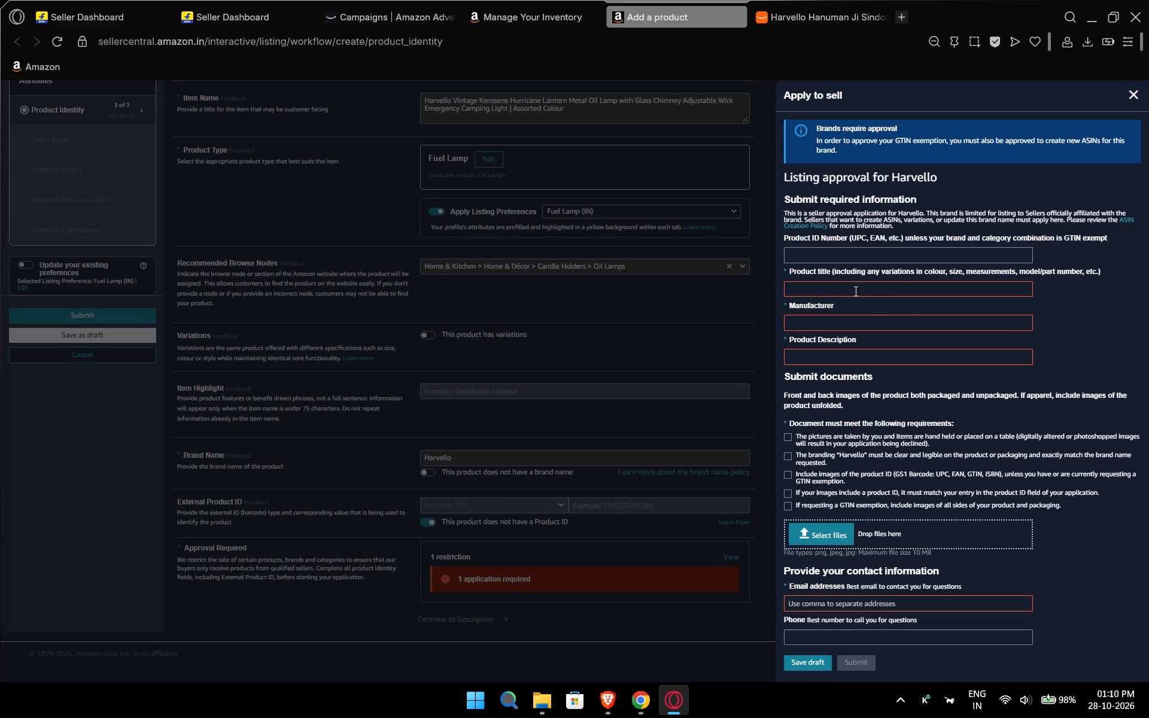
pyautogui.click(855, 291)
pyautogui.scroll(5, 502, 309)
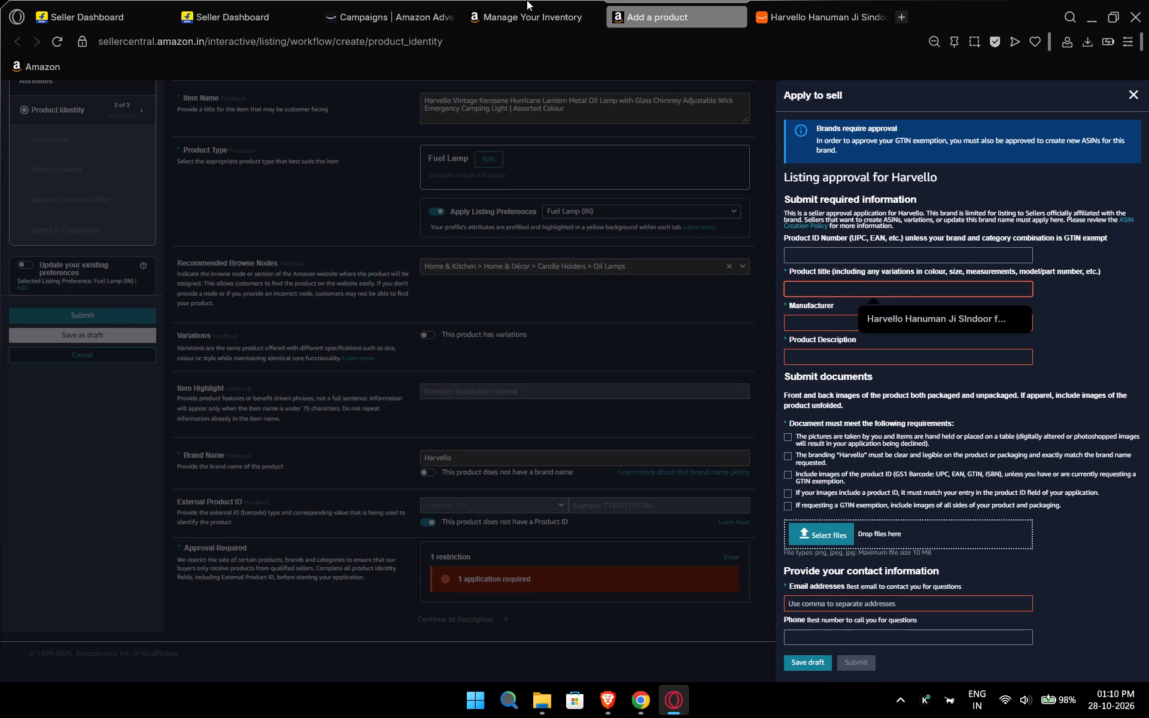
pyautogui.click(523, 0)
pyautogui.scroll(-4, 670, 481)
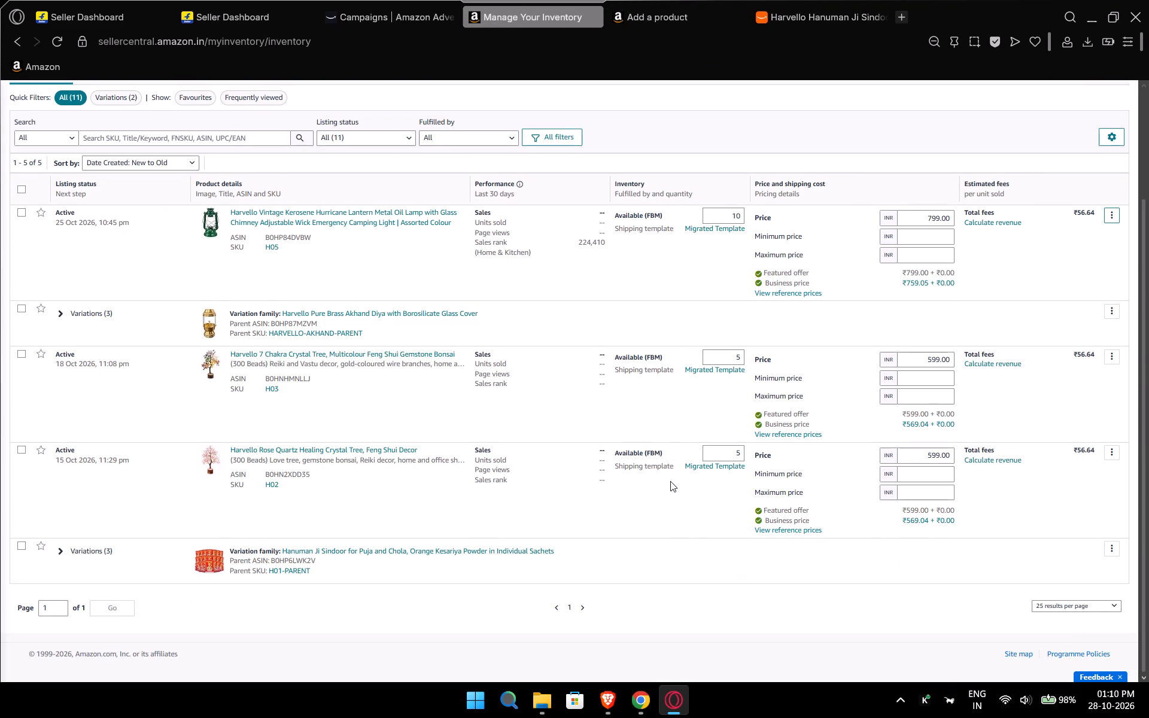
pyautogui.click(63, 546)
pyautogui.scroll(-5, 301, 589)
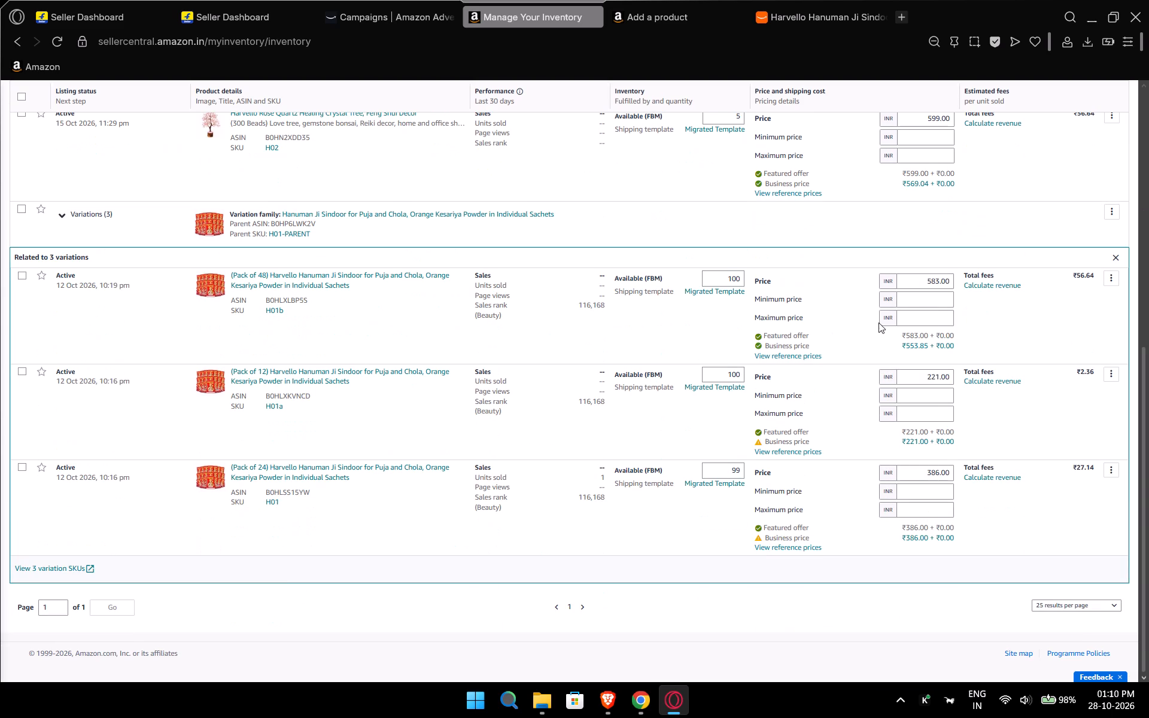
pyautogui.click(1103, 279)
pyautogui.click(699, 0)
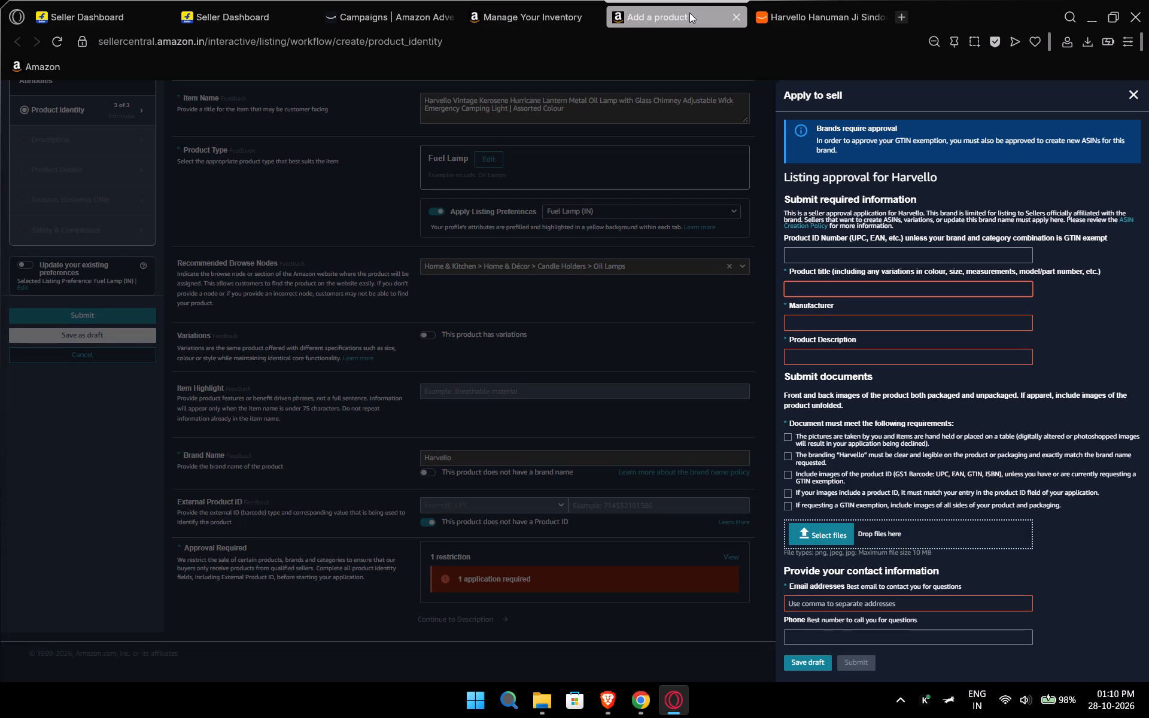
# Copy the item name from the original Hurricane Lantern listing, SKU H05, into the approval application's product title.
pyautogui.click(537, 0)
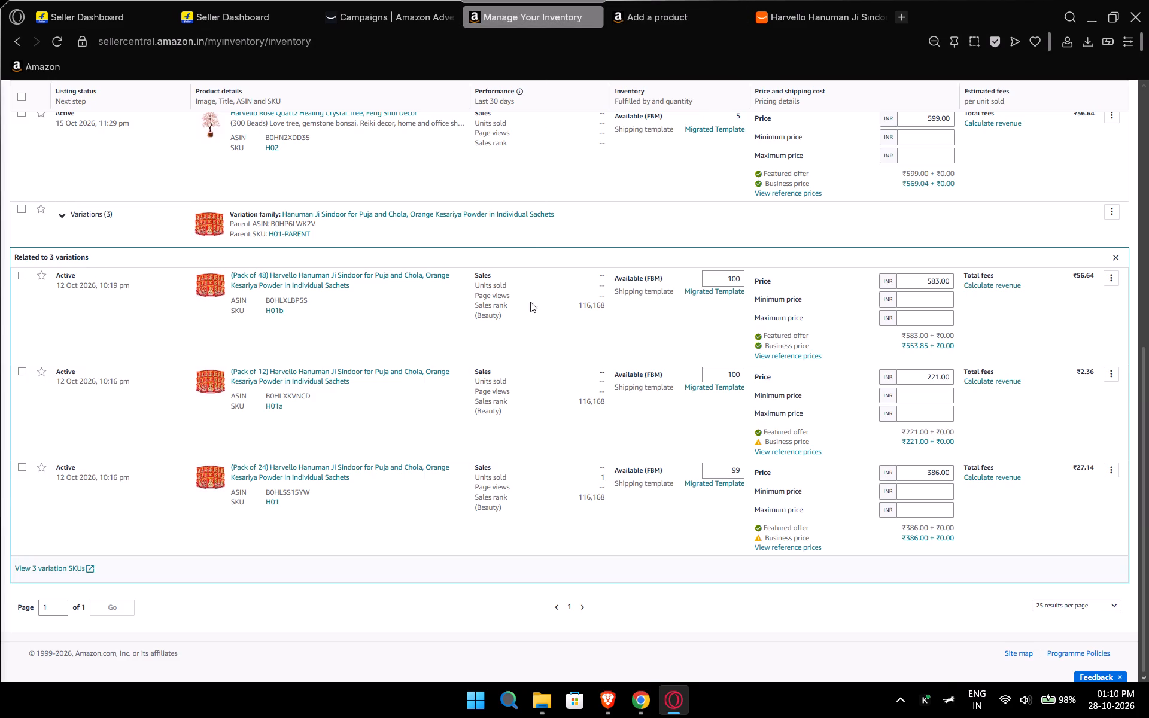
pyautogui.scroll(5, 528, 315)
pyautogui.scroll(-1, 528, 315)
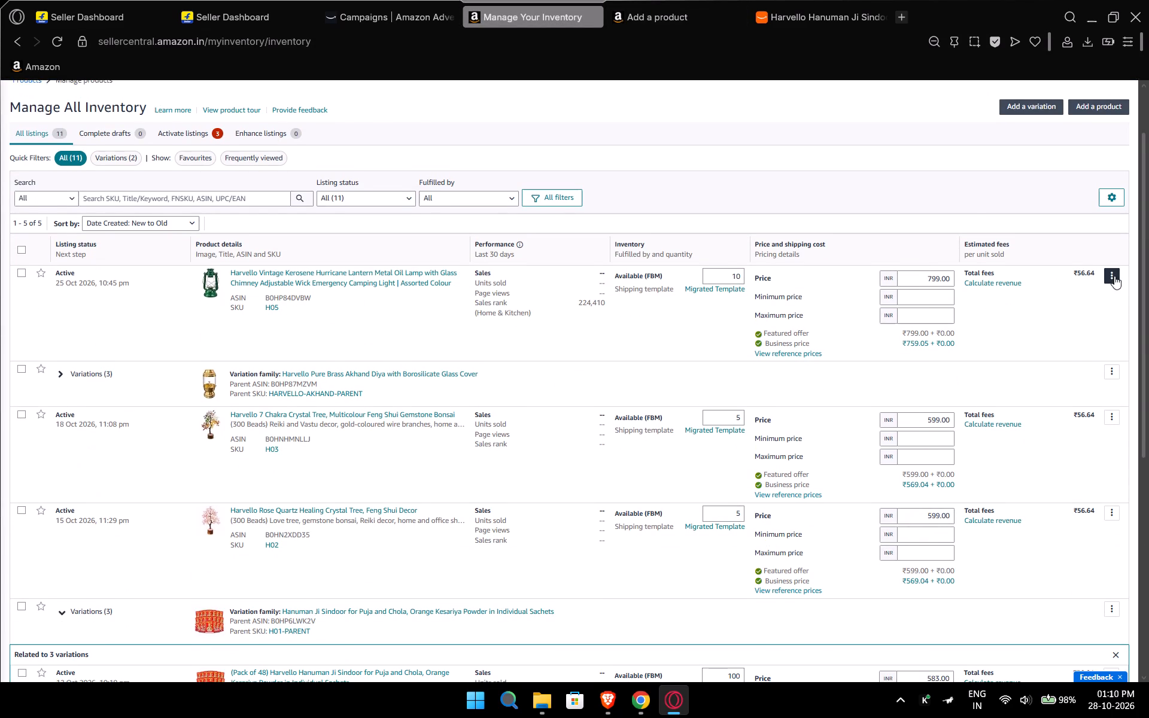
pyautogui.click(1114, 276)
pyautogui.click(1071, 291)
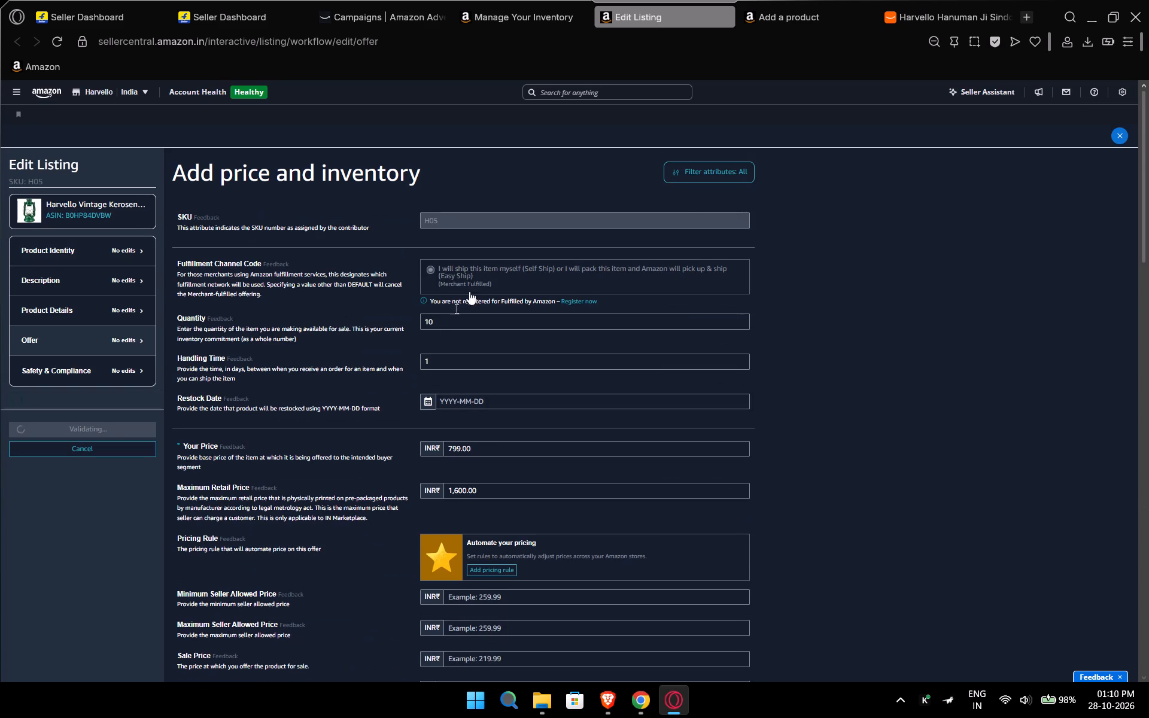
pyautogui.click(105, 247)
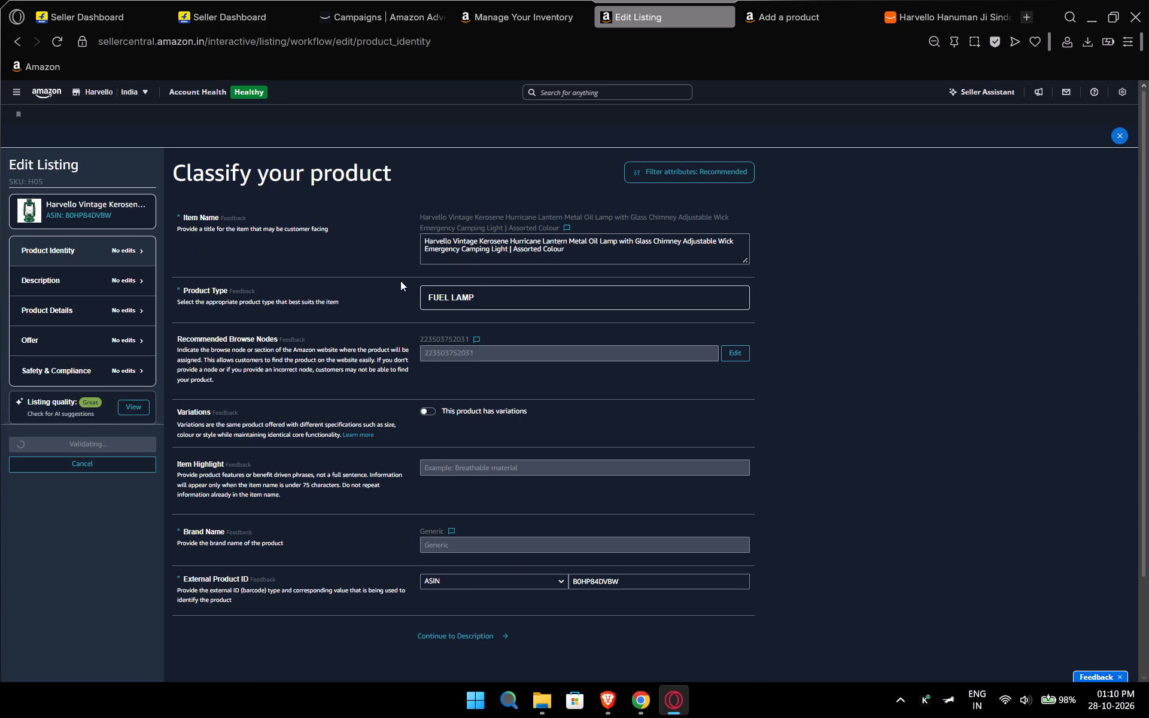
pyautogui.tripleClick(464, 240)
pyautogui.hotkey('ctrl', 'c')
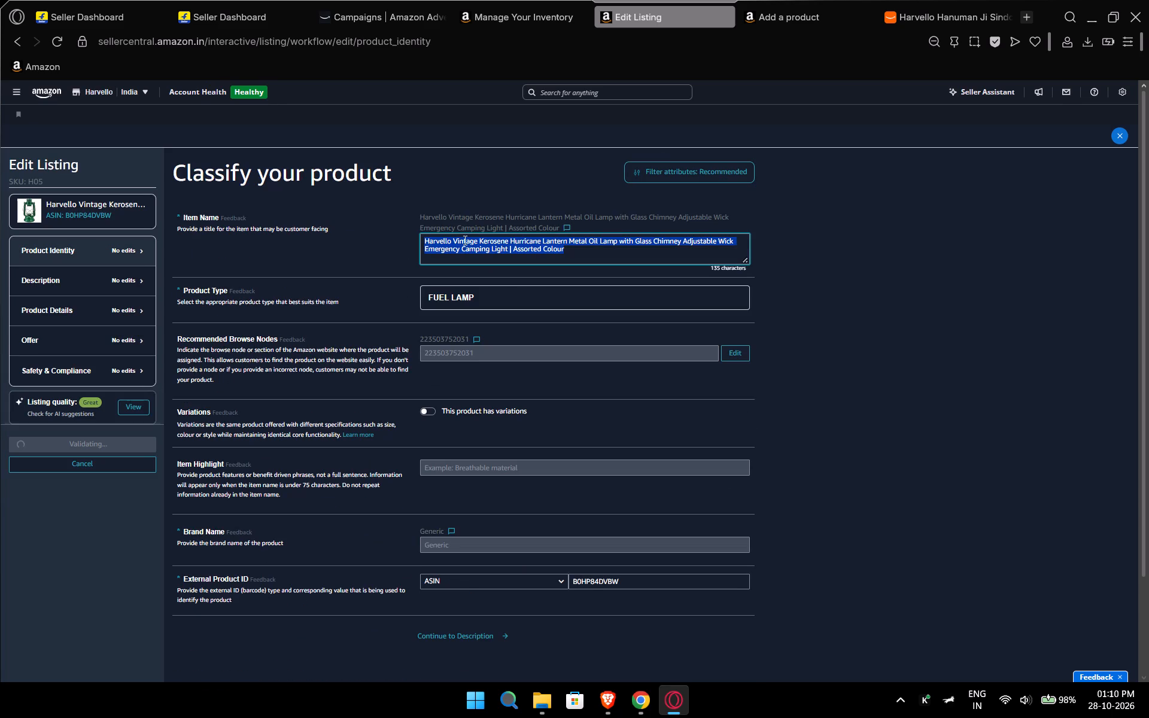
pyautogui.click(780, 3)
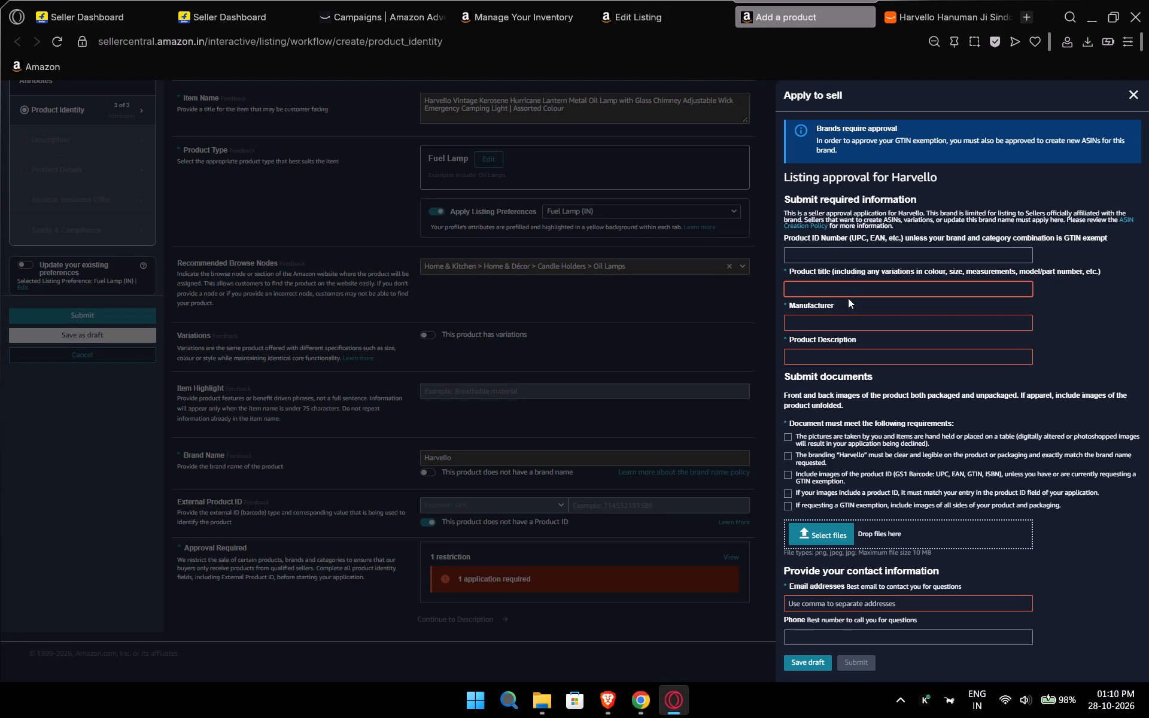
pyautogui.click(848, 298)
pyautogui.click(856, 288)
pyautogui.hotkey('ctrl', 'v')
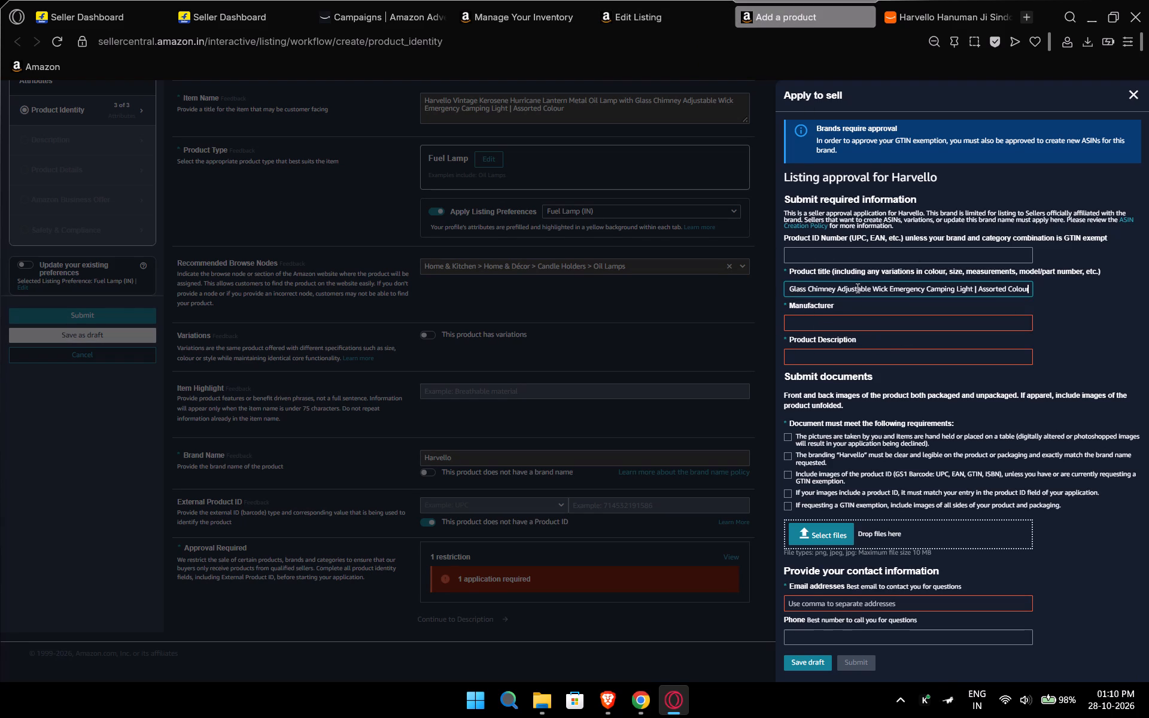
pyautogui.click(1059, 317)
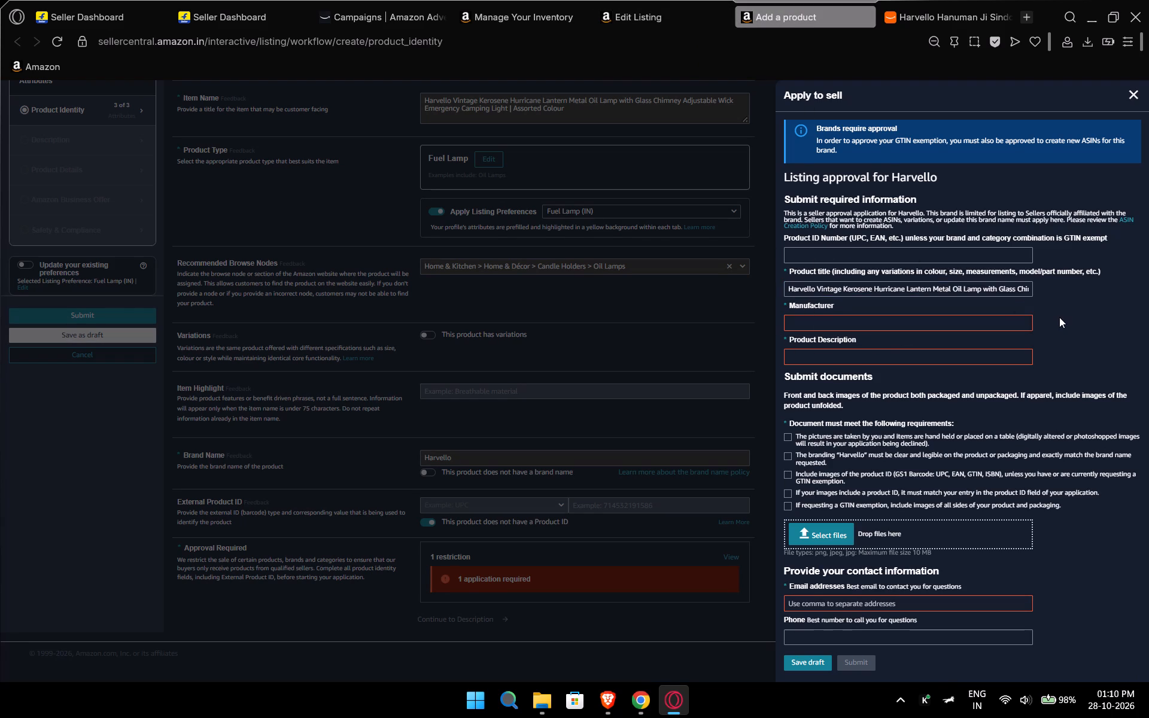
# Enter Harvello as the manufacturer in the approval application.
pyautogui.click(940, 324)
pyautogui.write('Harvello')
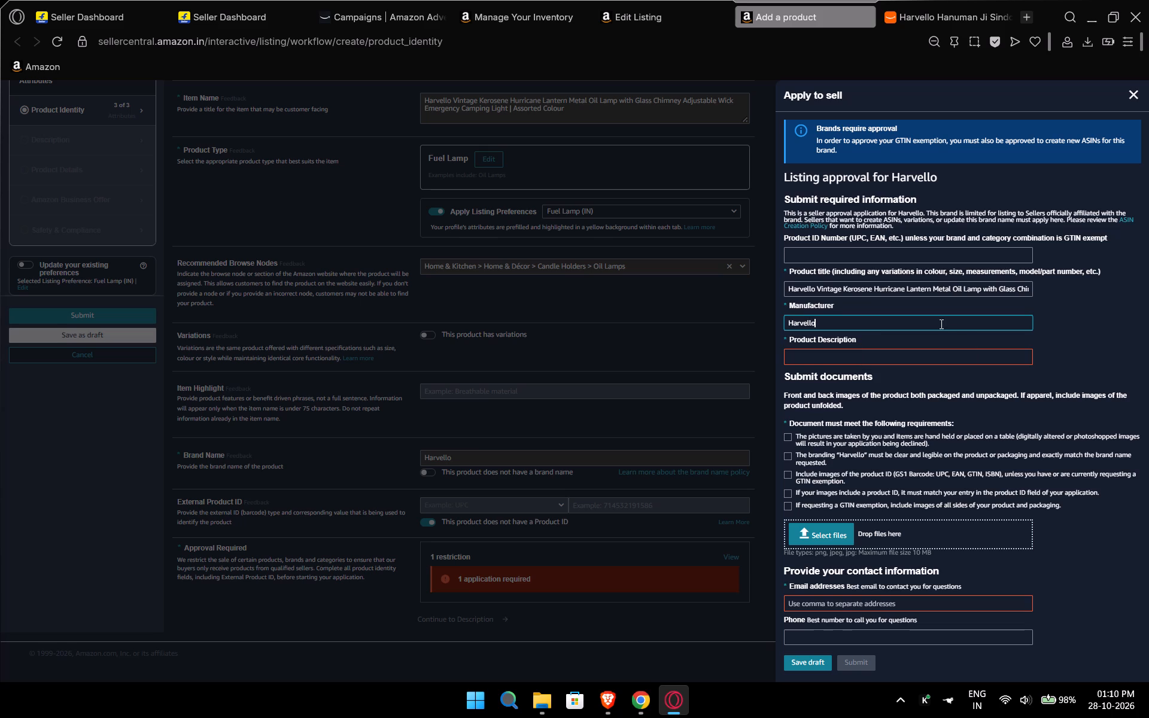
# Copy the full product description from the original lantern listing into the approval application's product description.
pyautogui.click(921, 357)
pyautogui.click(703, 0)
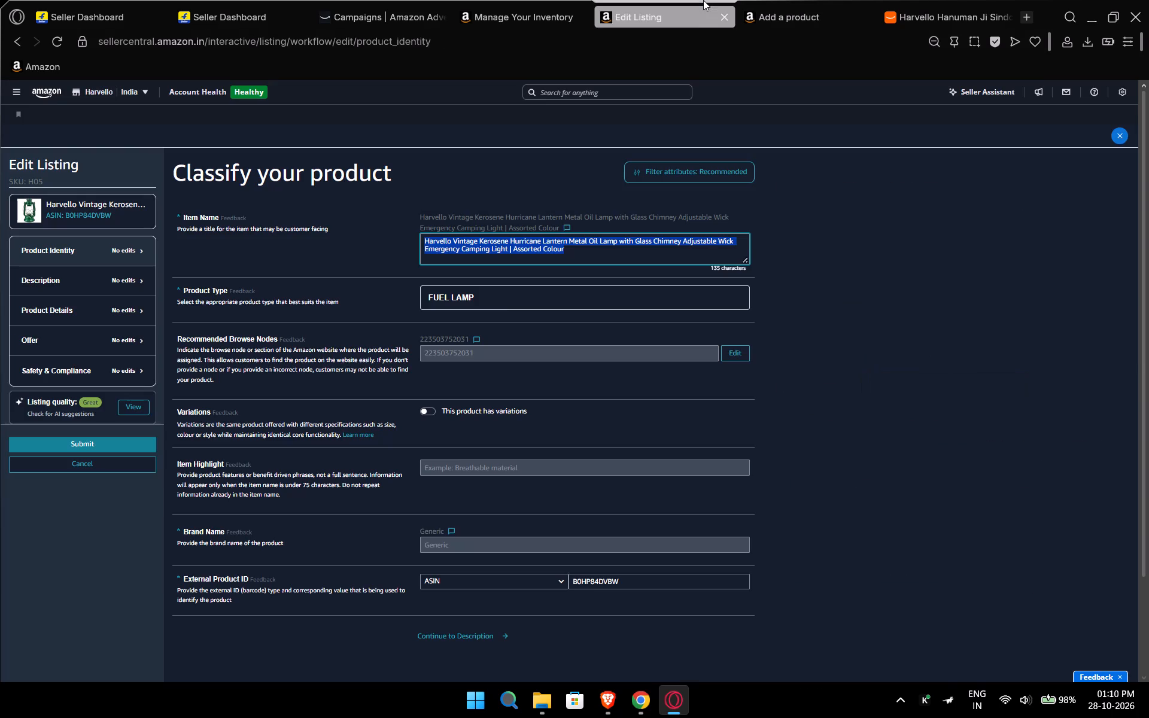
pyautogui.click(66, 287)
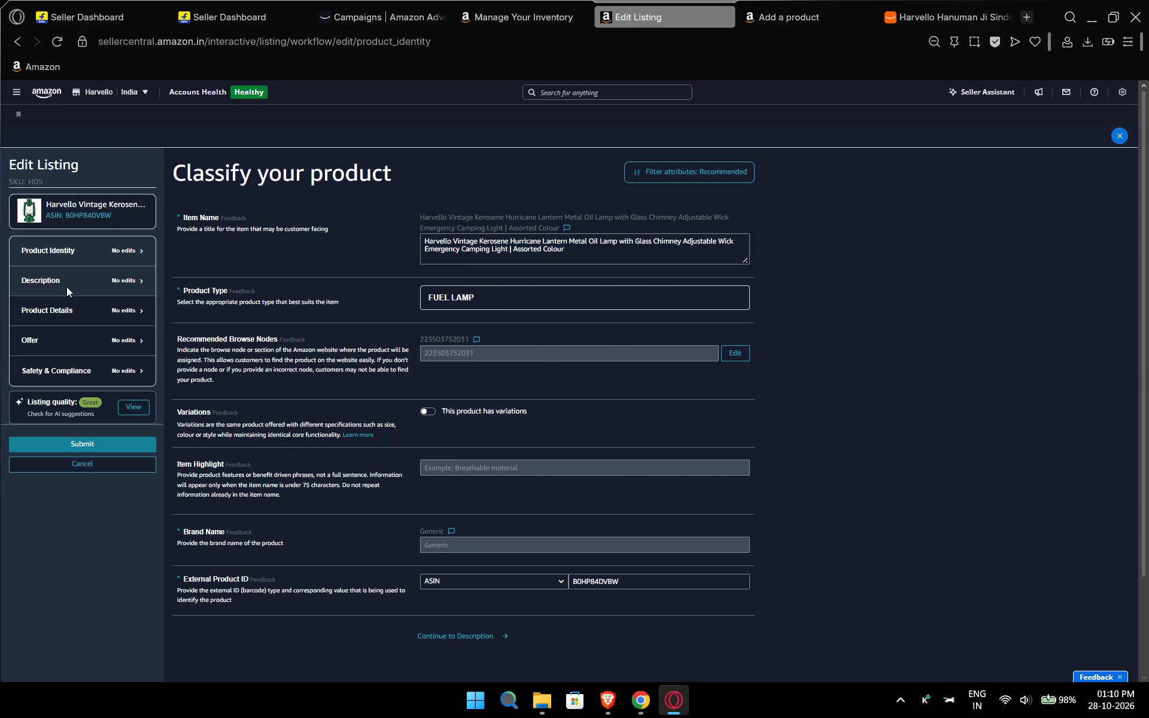
pyautogui.tripleClick(511, 261)
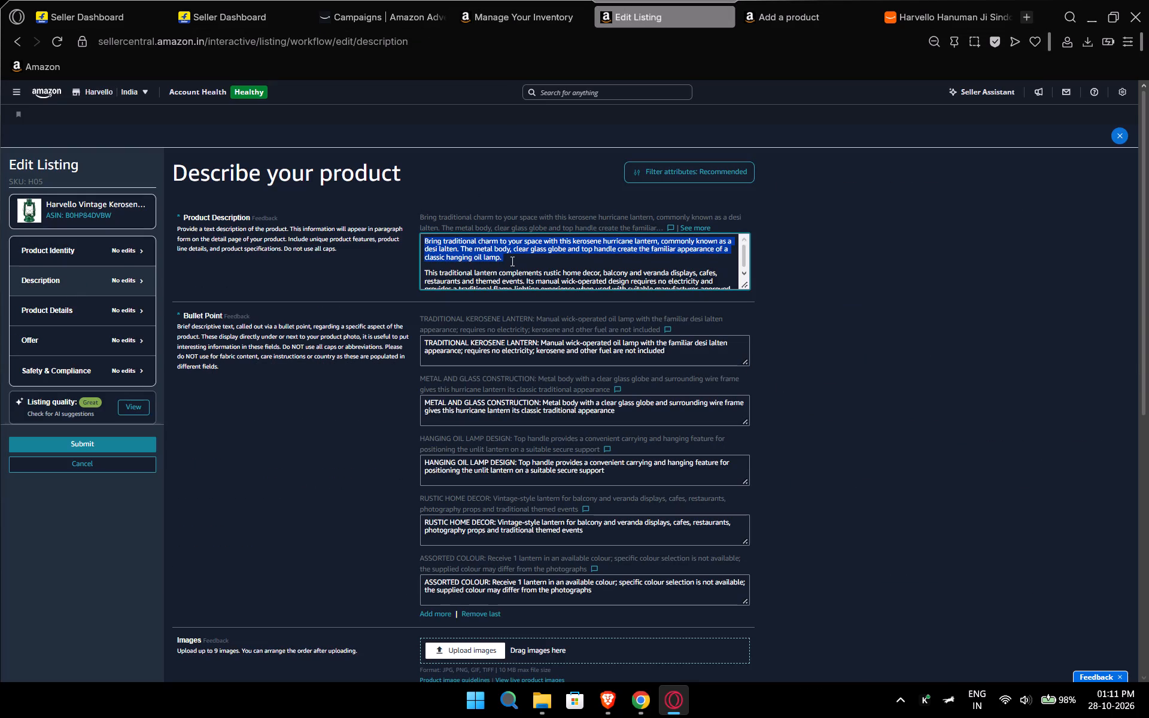
pyautogui.hotkey('ctrl', 'a')
pyautogui.hotkey('ctrl', 'c')
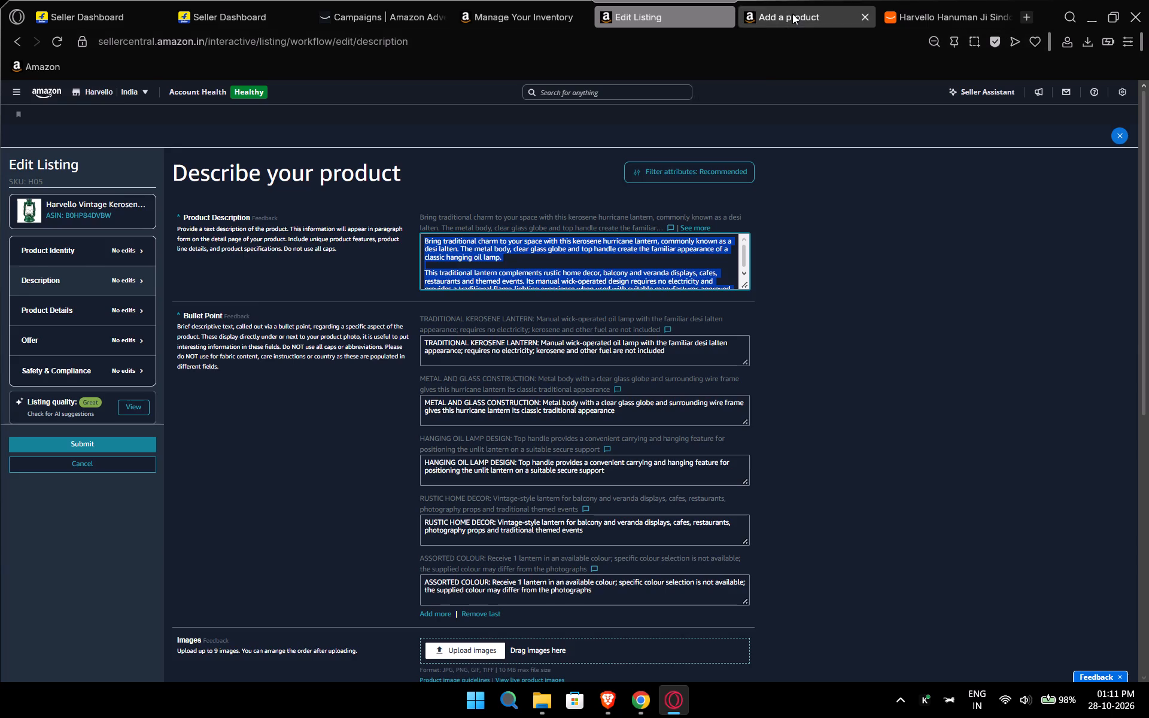
pyautogui.click(792, 14)
pyautogui.hotkey('ctrl', 'v')
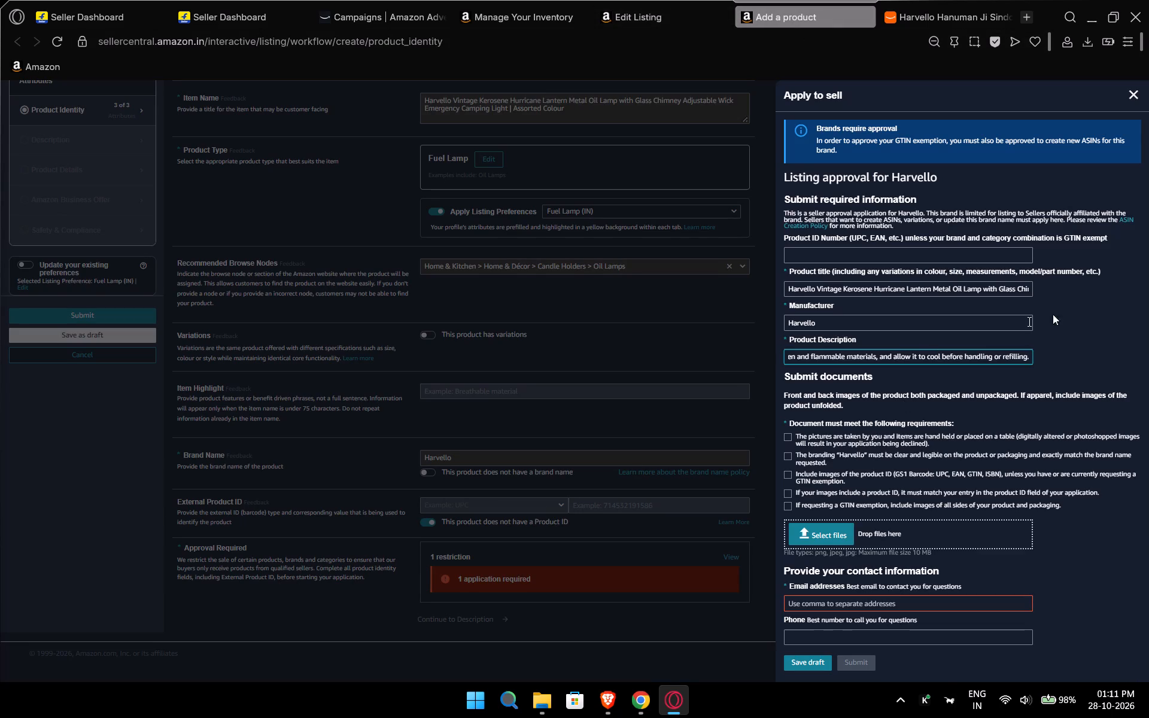
pyautogui.click(1084, 305)
# Return to the original Hurricane Lantern listing's edit page.
pyautogui.click(650, 0)
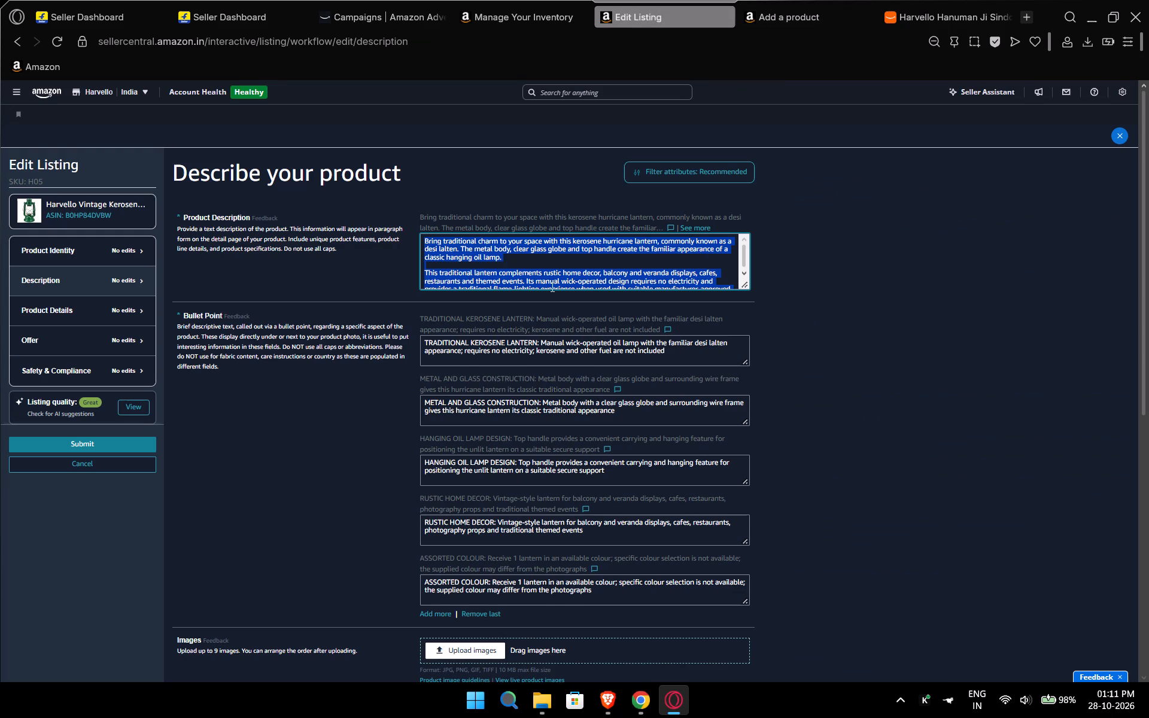
# In the Harvello approval application, tick all five document requirement checkboxes, from self-taken pictures through images of all sides for GTIN exemption.
pyautogui.scroll(-2, 571, 267)
pyautogui.click(801, 0)
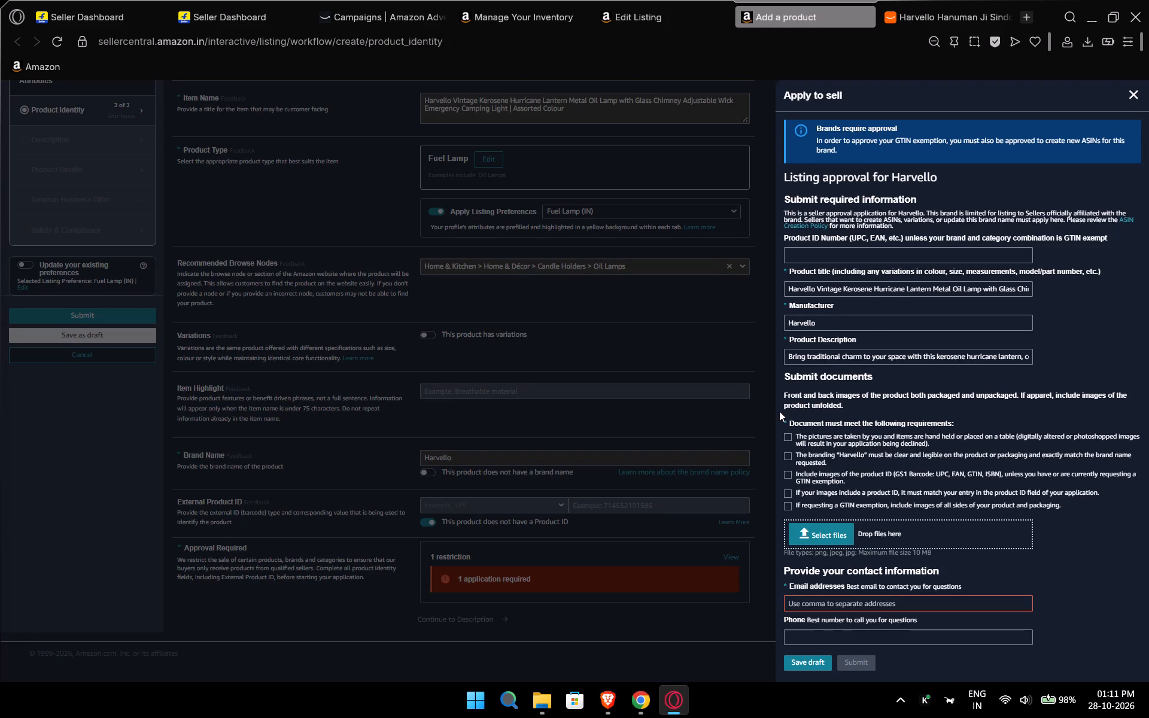
pyautogui.click(790, 434)
pyautogui.click(790, 459)
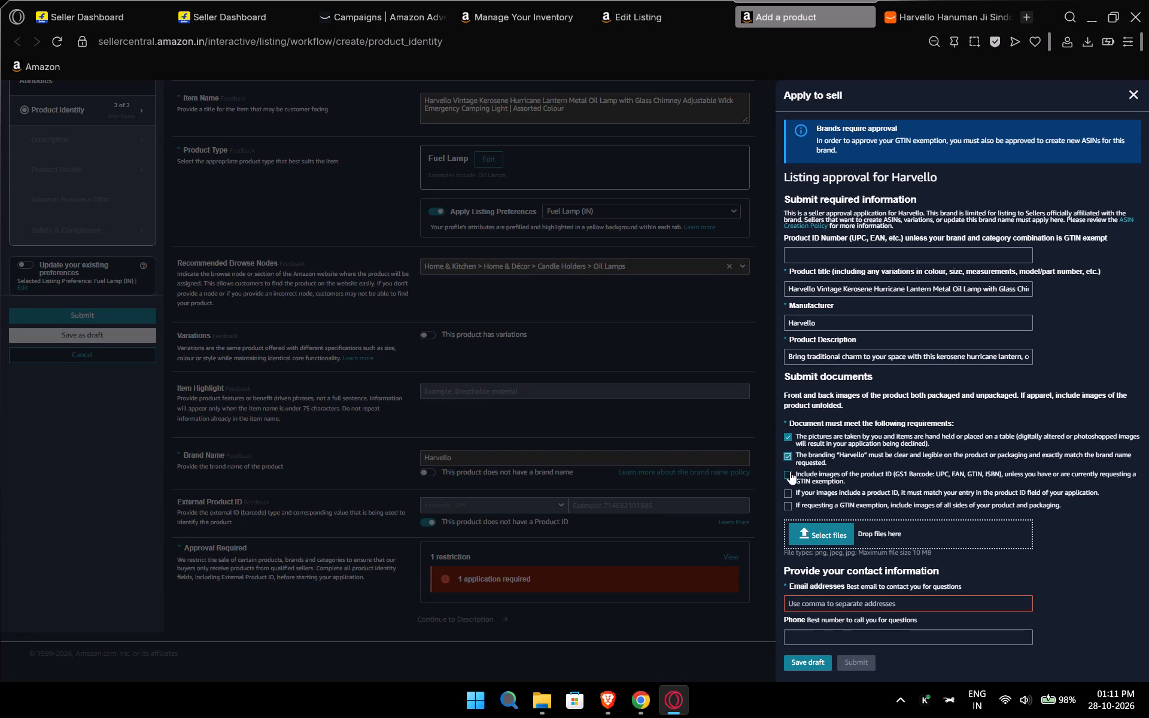
pyautogui.click(790, 477)
pyautogui.click(791, 494)
pyautogui.click(790, 507)
# Fill in the application's contact information with the saved contact email address and phone number.
pyautogui.click(840, 609)
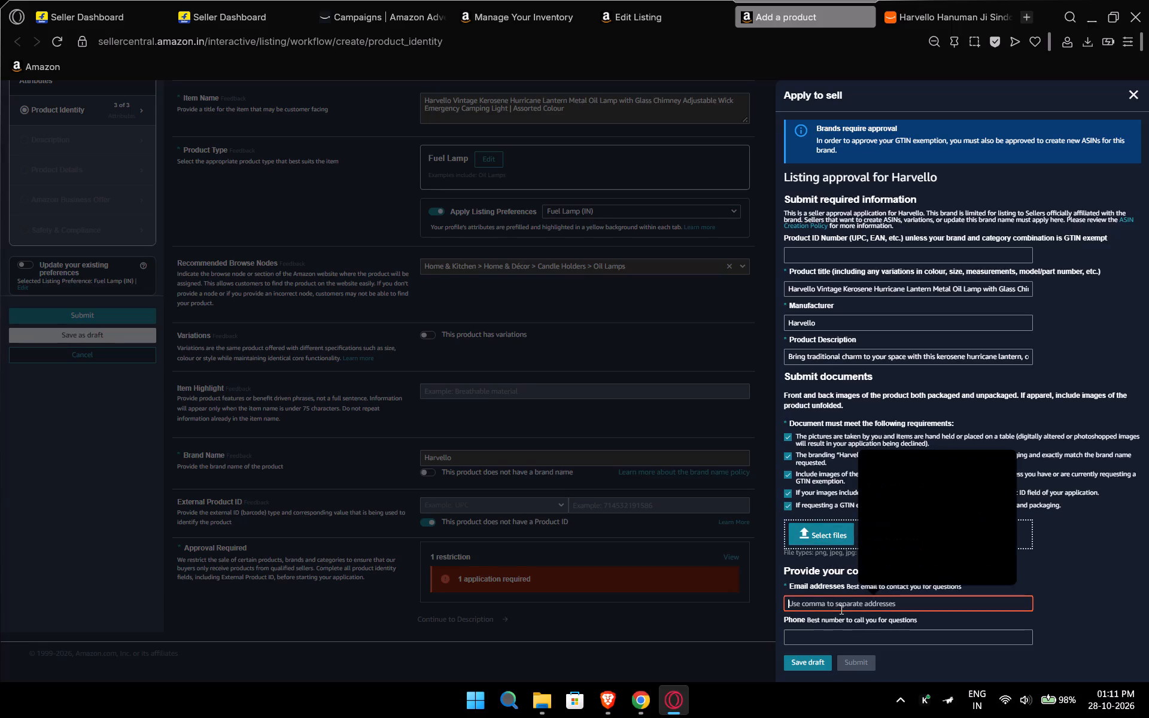
pyautogui.click(928, 454)
pyautogui.click(843, 640)
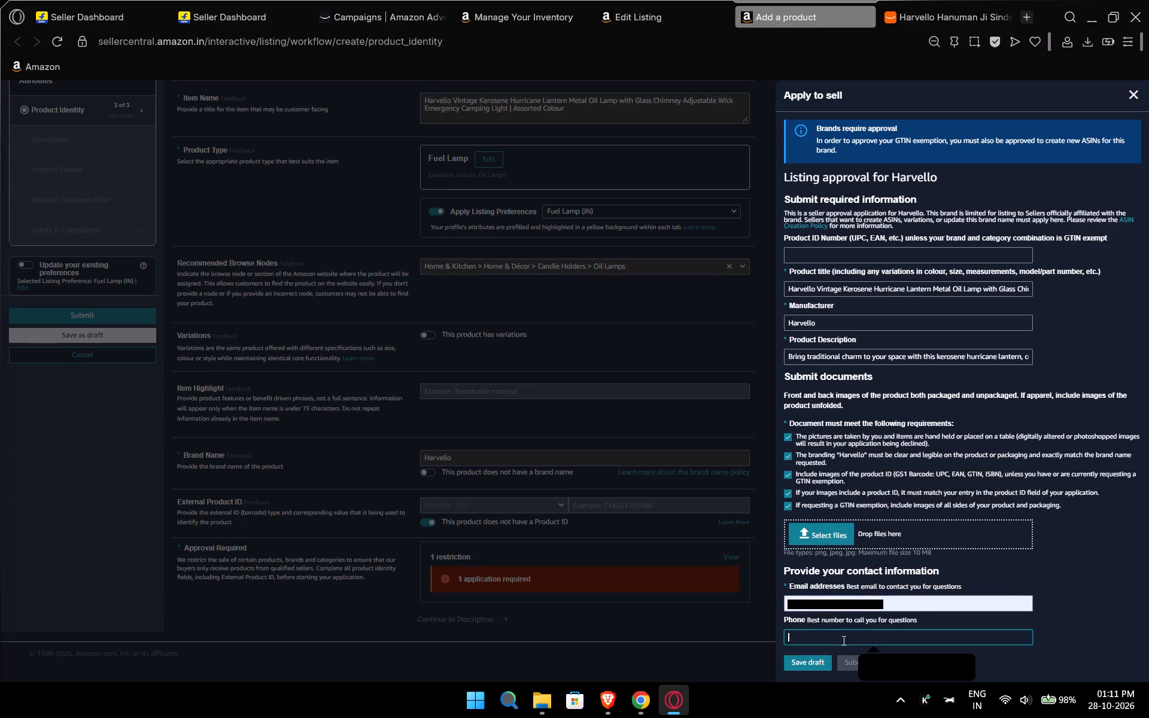
pyautogui.press('Down')
pyautogui.press('Return')
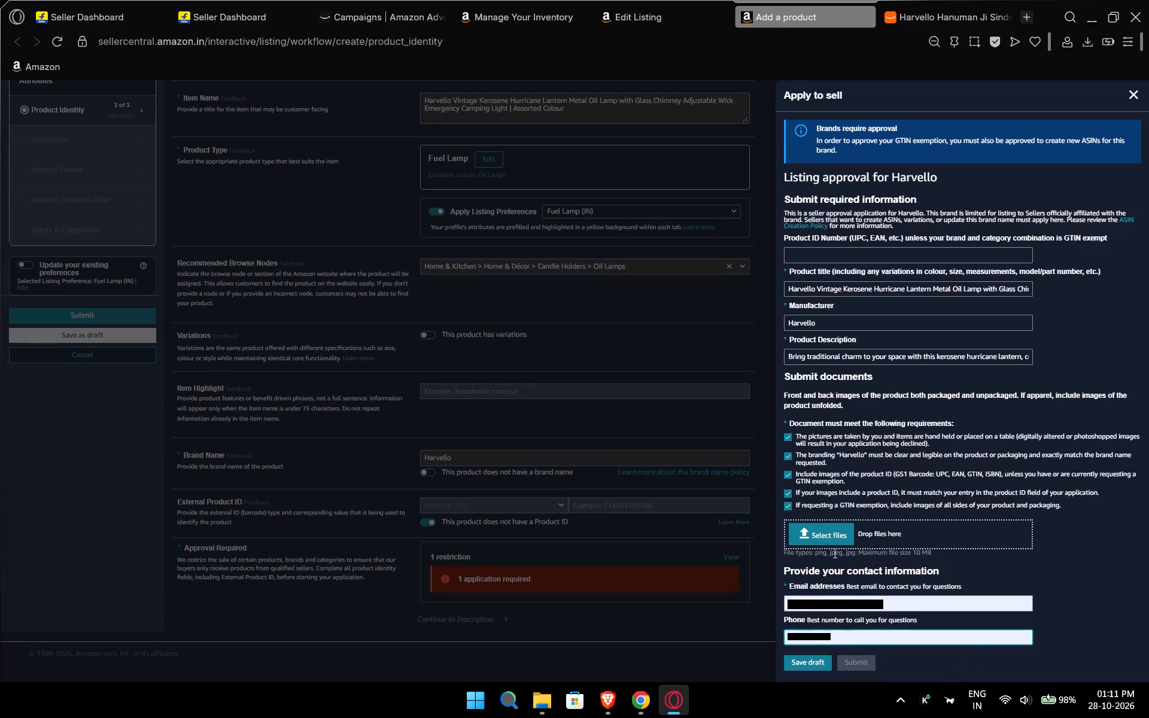
# Switch to the File Explorer window holding the three WhatsApp product photos for the application.
pyautogui.click(543, 711)
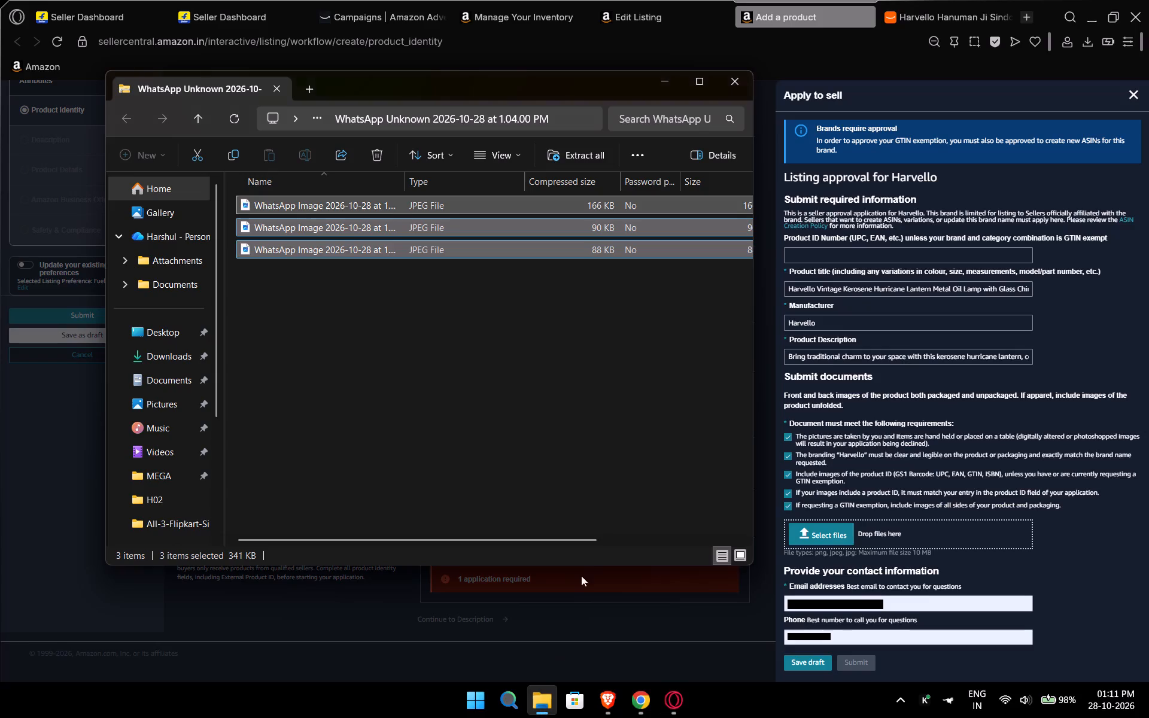
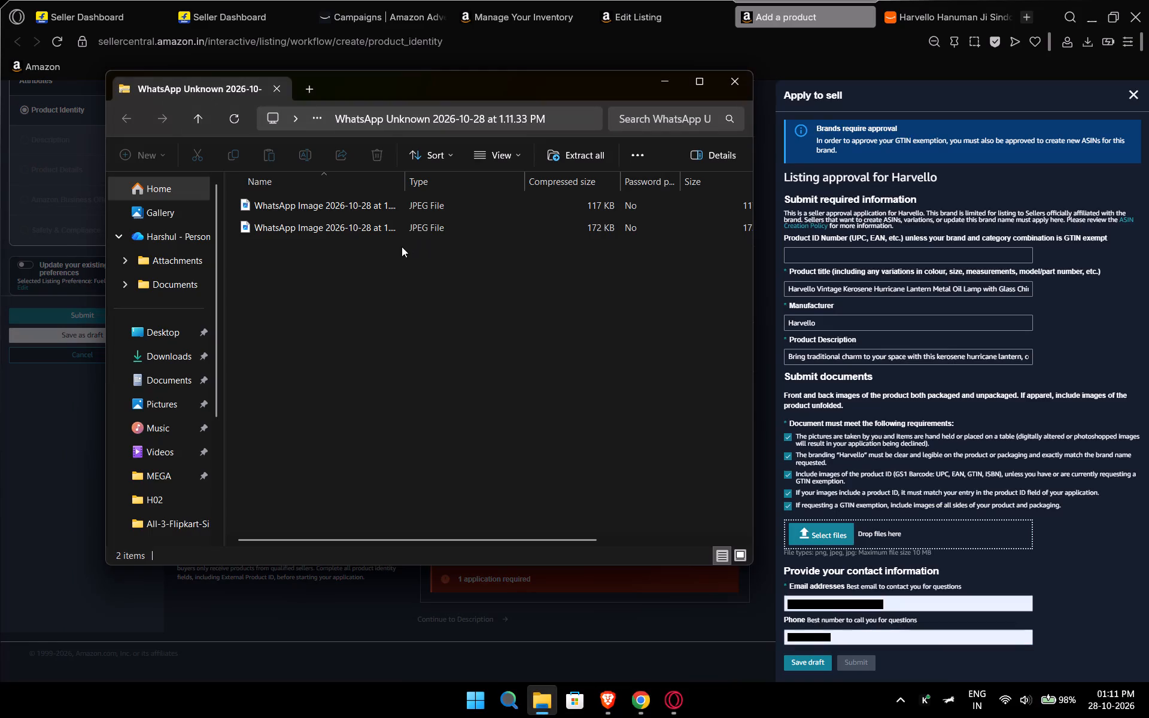
# Upload both WhatsApp product photos from the open archive to the documents section of the Harvello approval application.
pyautogui.moveTo(402, 247); pyautogui.dragTo(390, 203)
pyautogui.moveTo(417, 199); pyautogui.dragTo(876, 517)
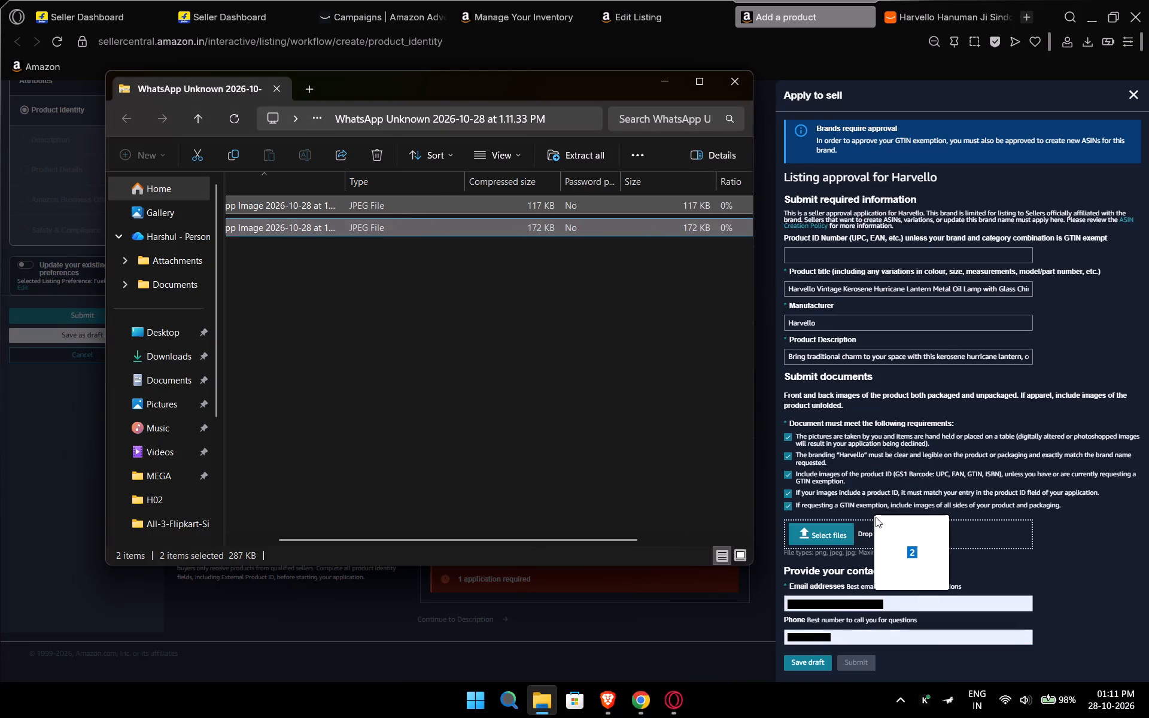
pyautogui.moveTo(876, 517); pyautogui.dragTo(868, 529)
# Submit the Harvello listing approval application.
pyautogui.scroll(-3, 907, 528)
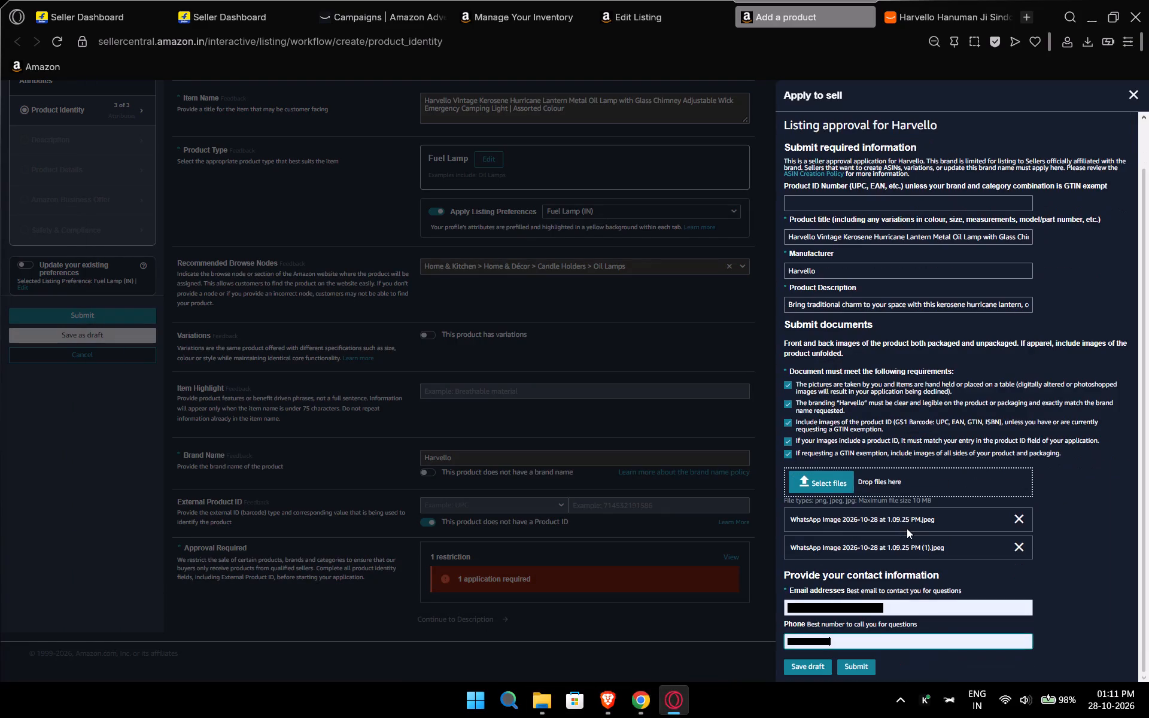
pyautogui.click(1073, 631)
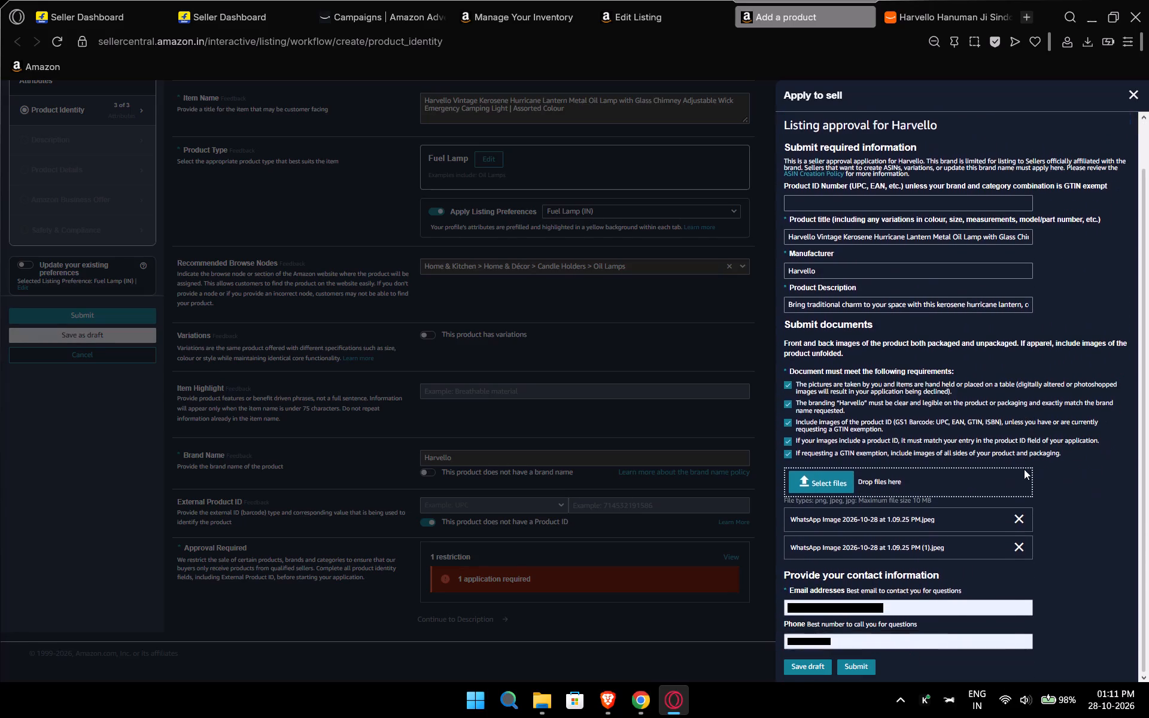
pyautogui.click(853, 670)
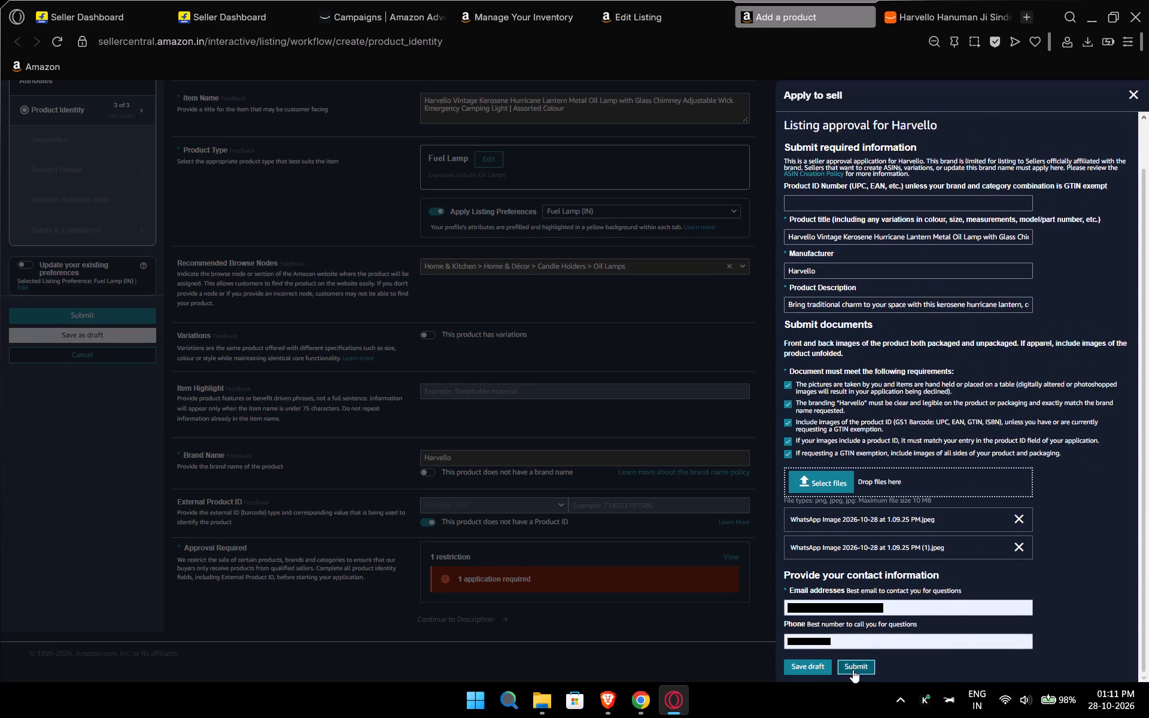
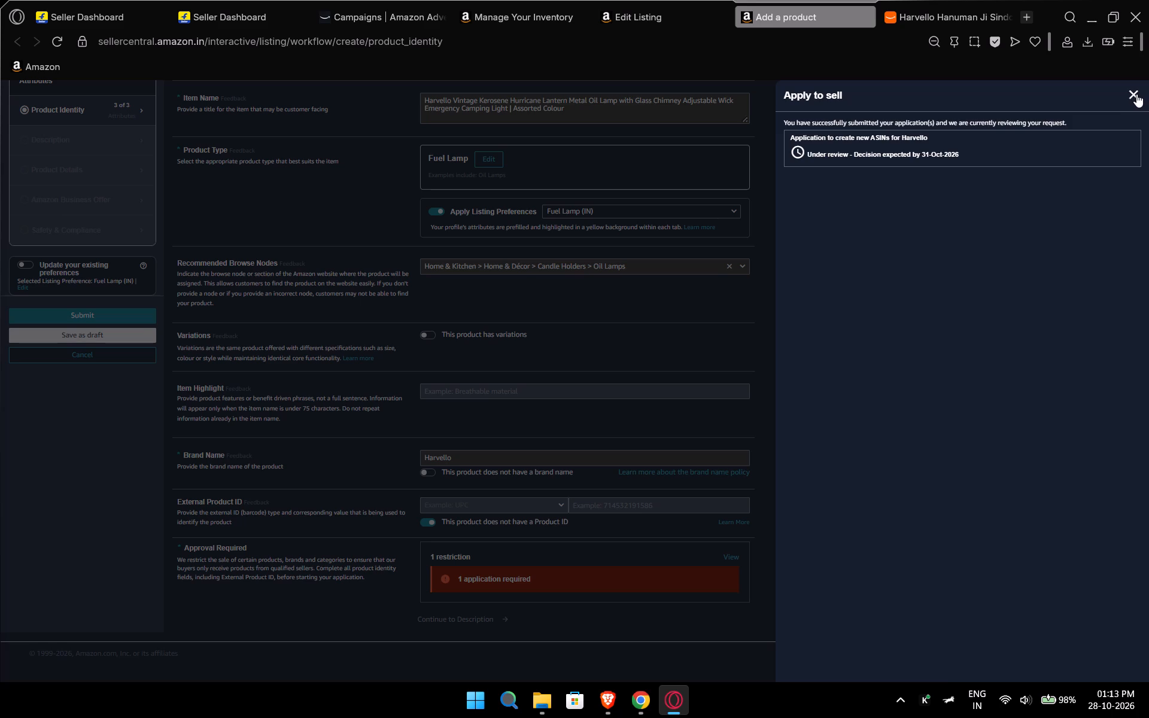
# Close the submitted application's status view and save the copied Hurricane Lantern listing as a draft.
pyautogui.click(1136, 94)
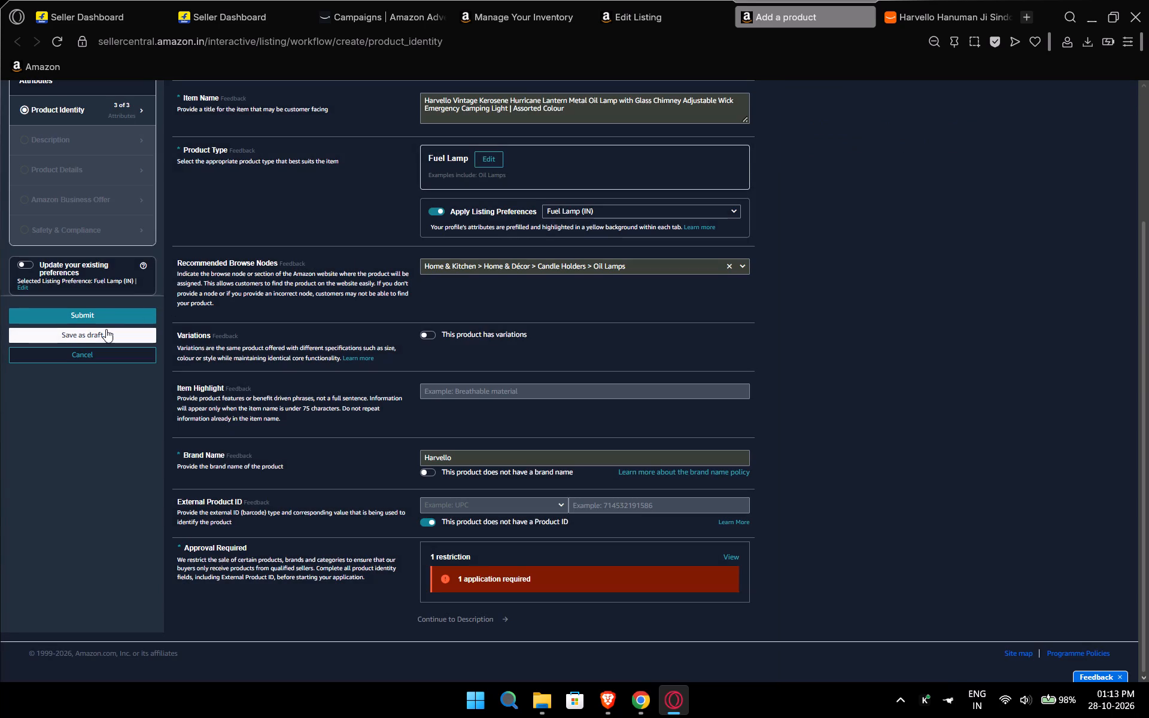
pyautogui.click(106, 329)
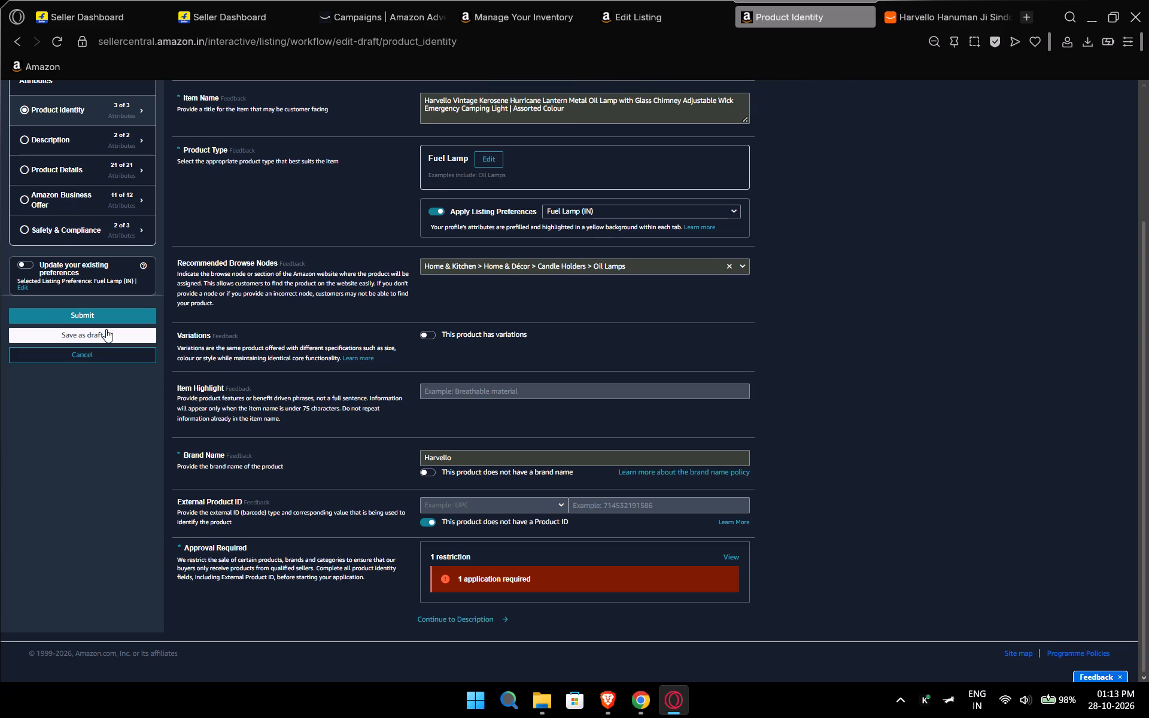
# Close the original Hurricane Lantern listing's edit page, SKU H05, leaving its content unedited.
pyautogui.click(605, 0)
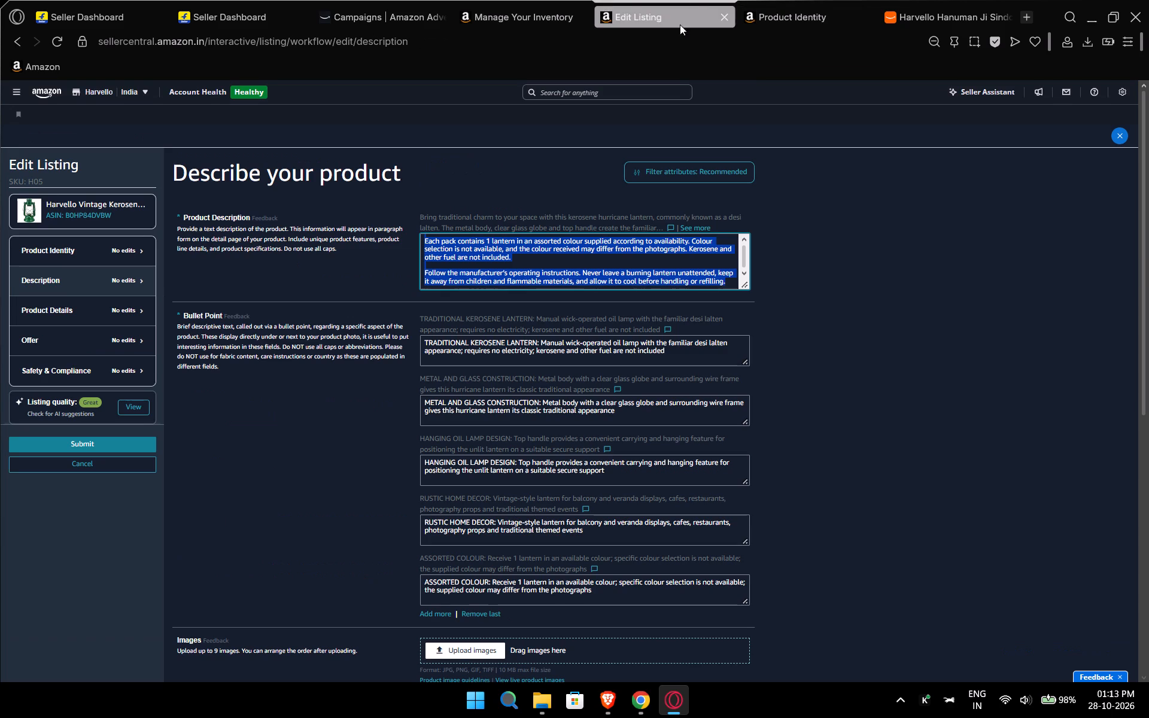
pyautogui.click(362, 285)
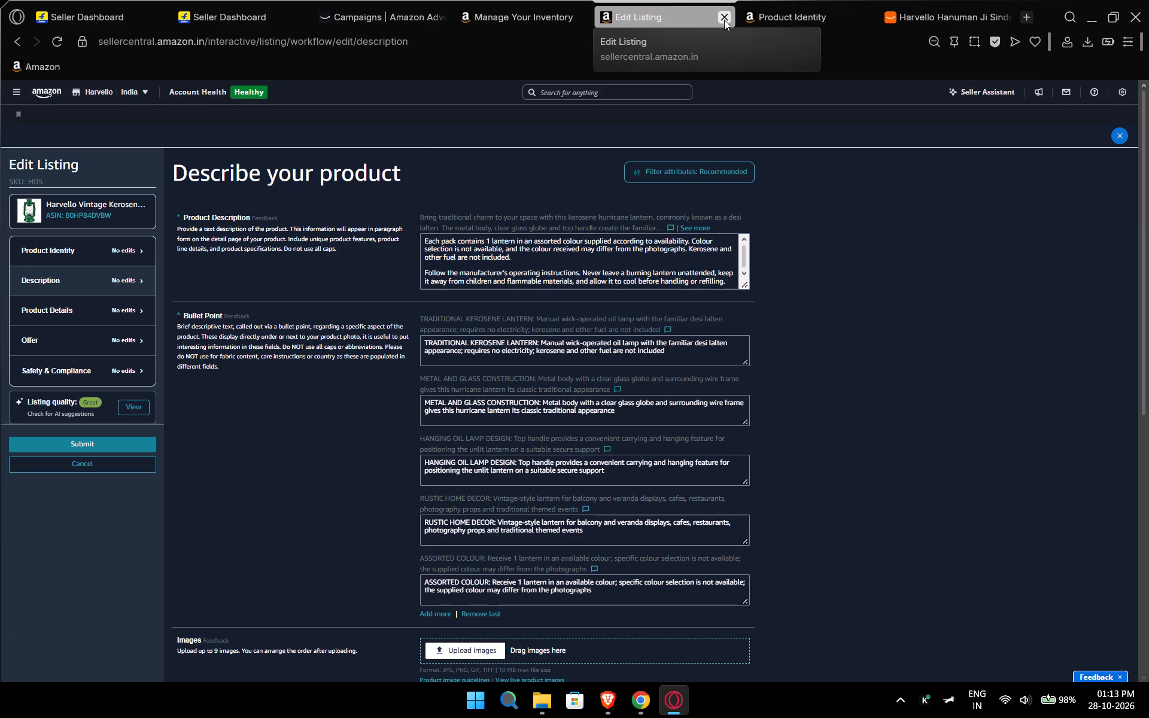
pyautogui.click(724, 20)
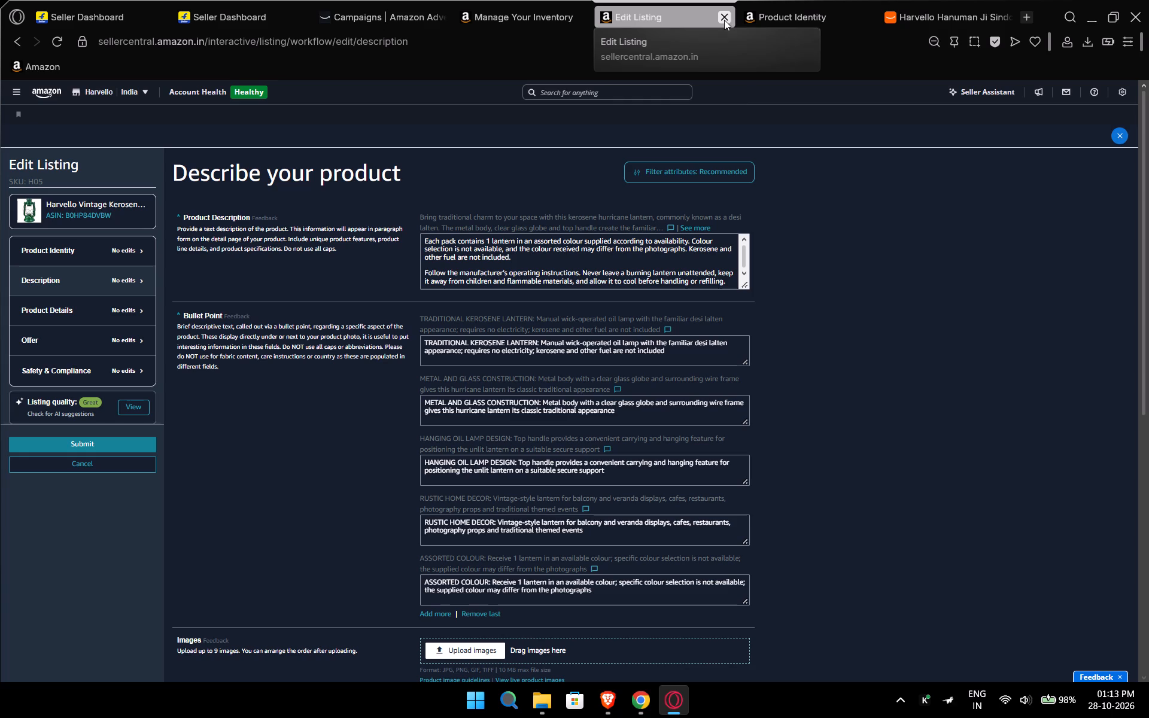
pyautogui.click(656, 119)
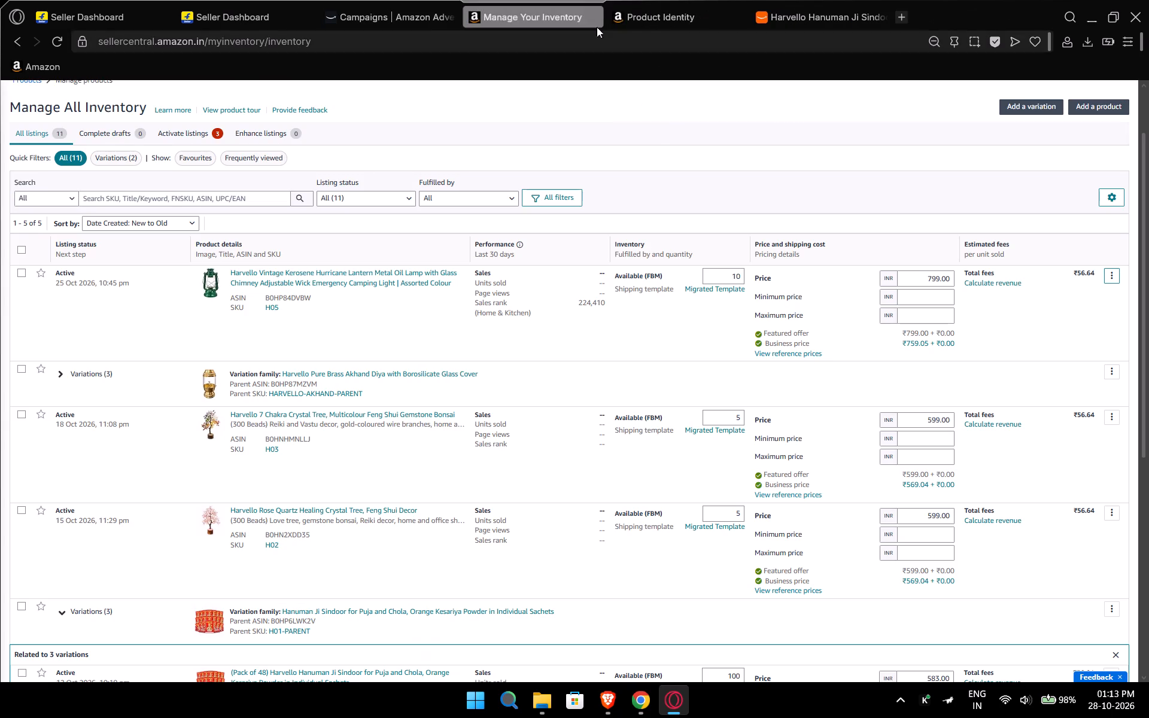
# Collapse the Hanuman Ji Sindoor variation family in the Amazon inventory list.
pyautogui.scroll(-5, 490, 438)
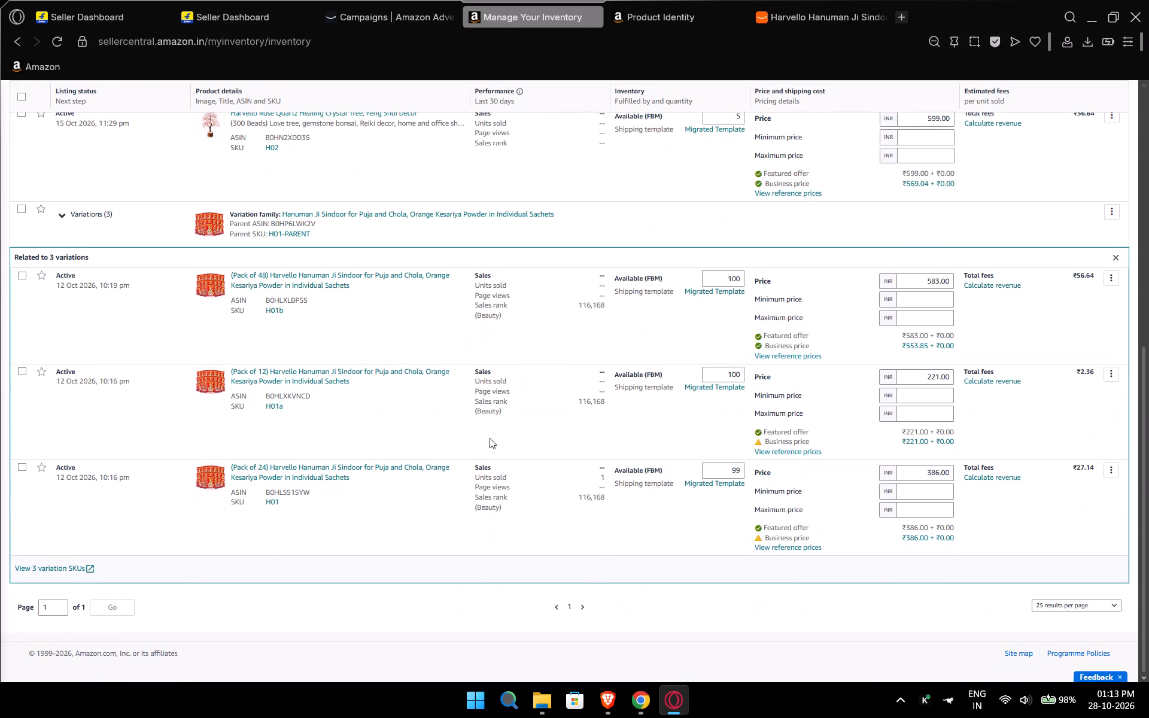
pyautogui.scroll(1, 490, 438)
pyautogui.click(60, 323)
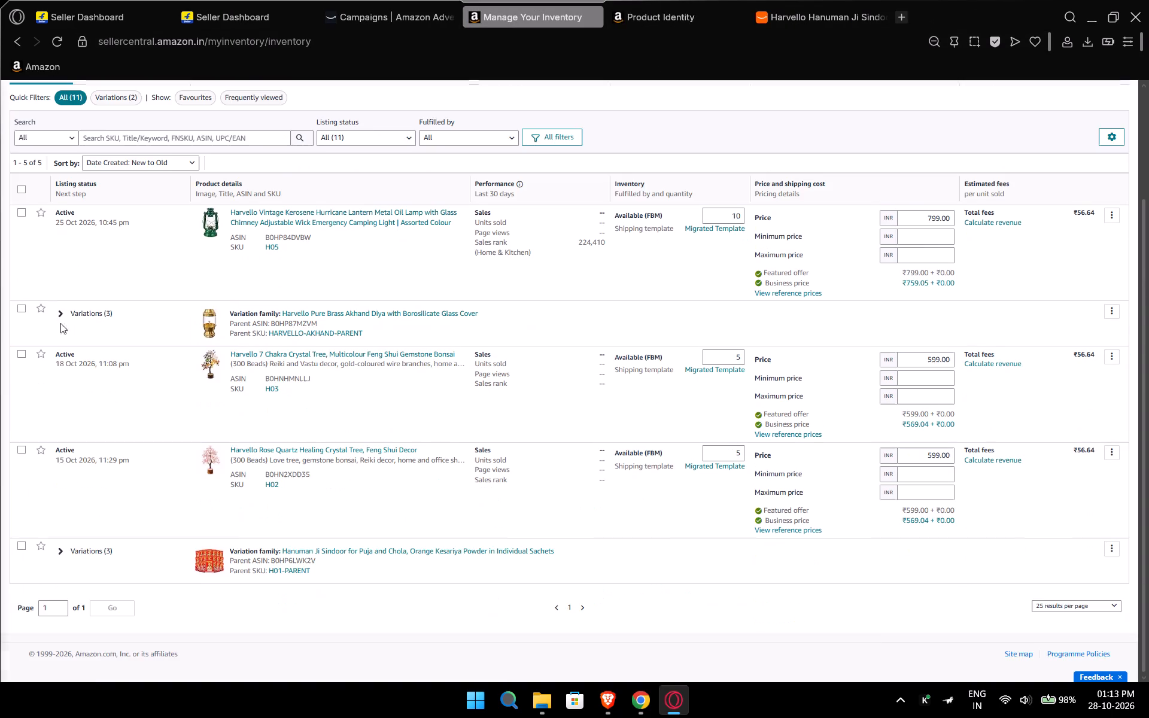
pyautogui.scroll(4, 251, 306)
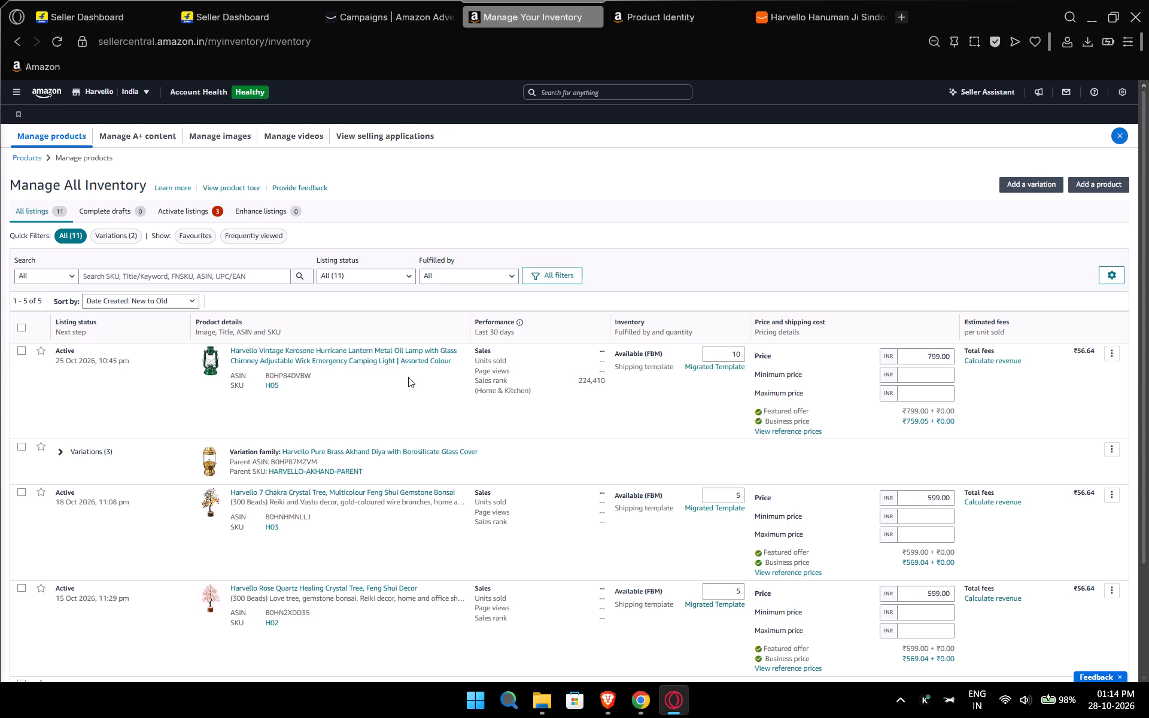
# Check the Amazon ad campaigns, the active Flipkart listings and the Flipkart ad campaigns.
pyautogui.click(393, 0)
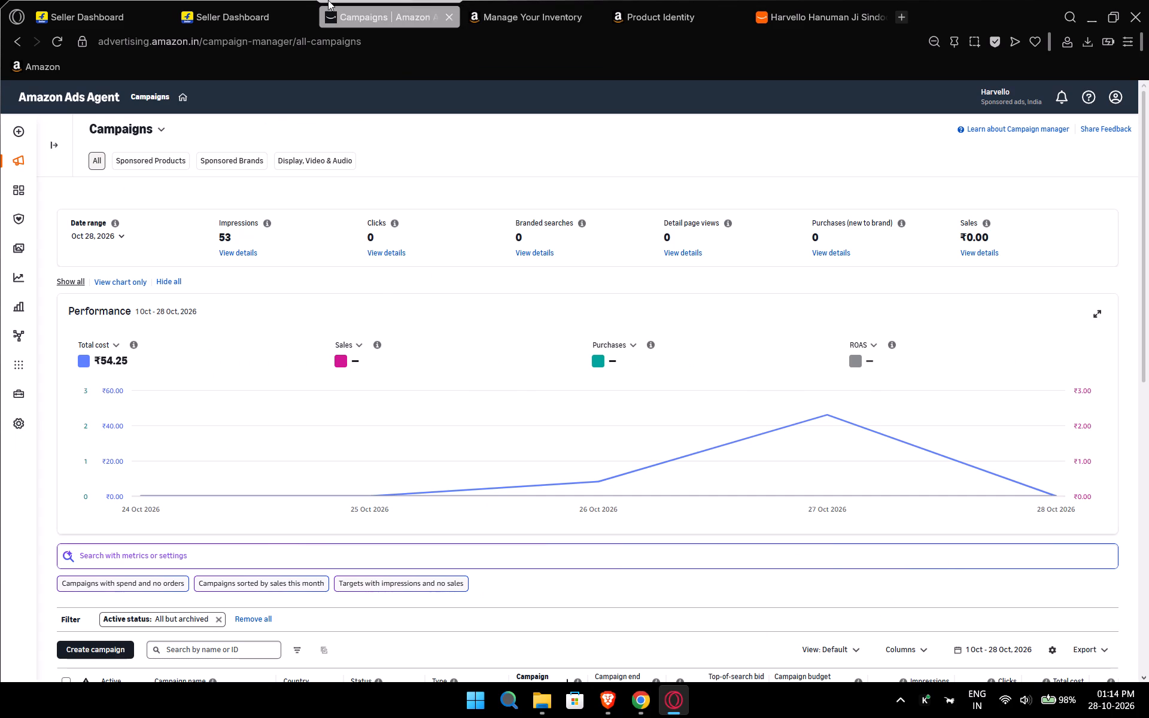
pyautogui.click(282, 0)
pyautogui.click(147, 0)
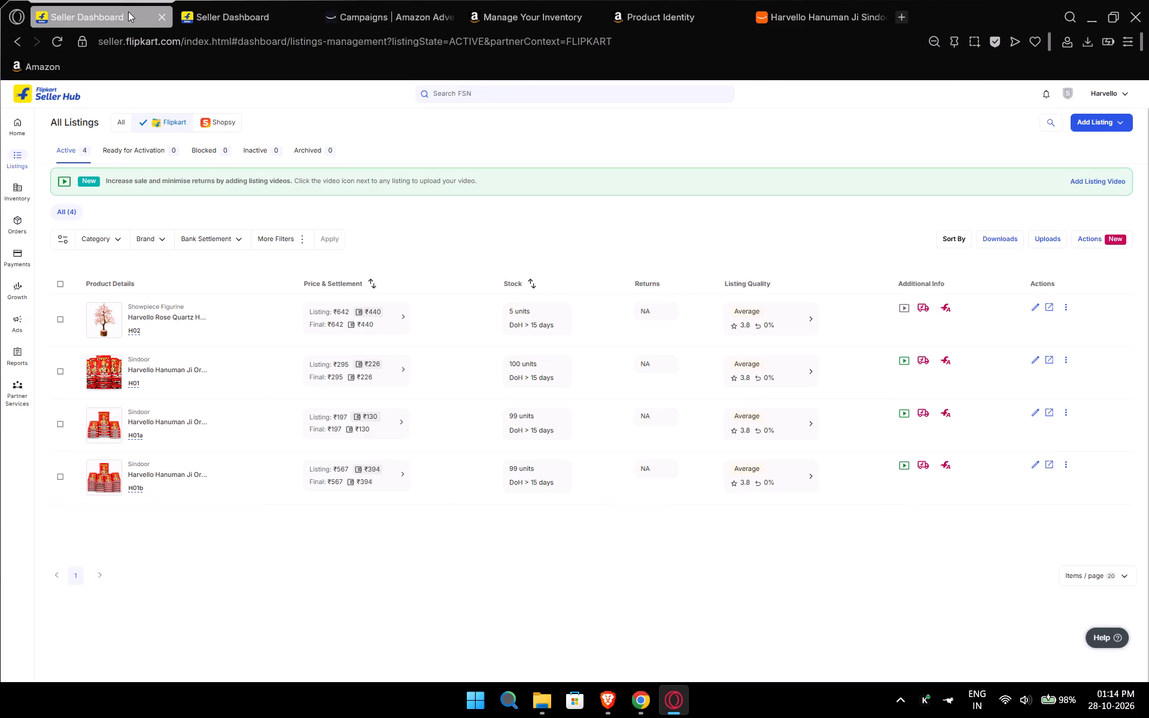
pyautogui.click(303, 6)
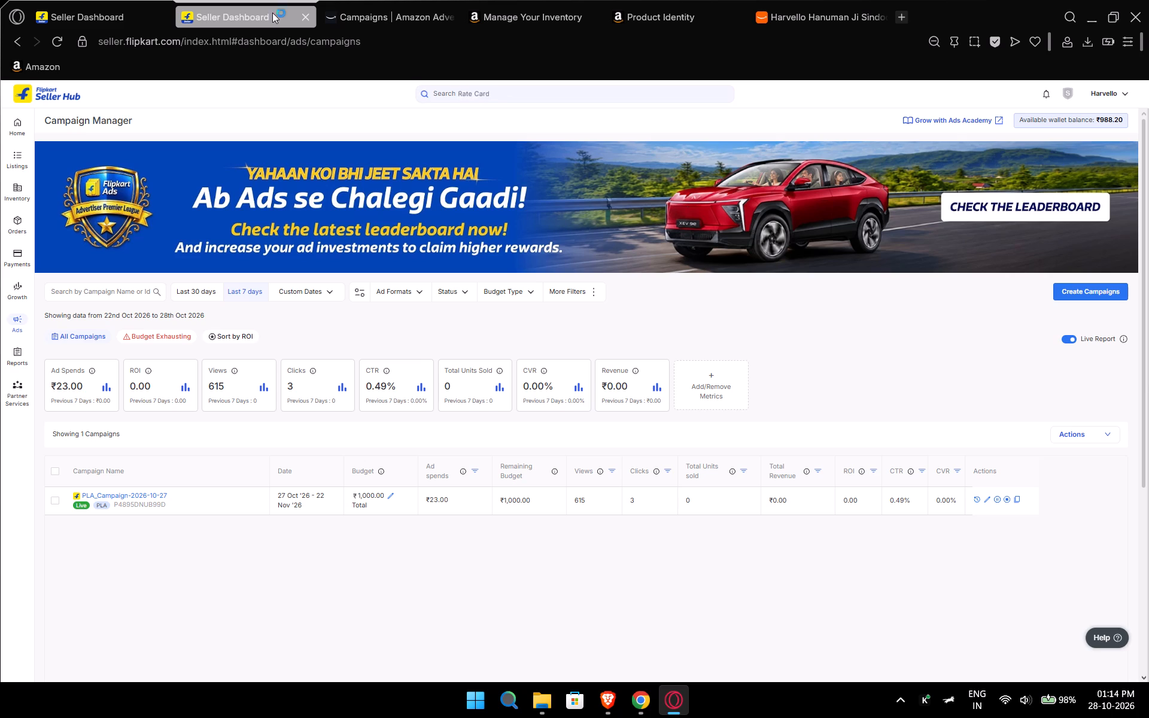
# Search the web for "thermal paper cards" in a new tab.
pyautogui.click(905, 17)
pyautogui.write('thermal a')
pyautogui.press('BackSpace')
pyautogui.write('paper cards')
pyautogui.press('Return')
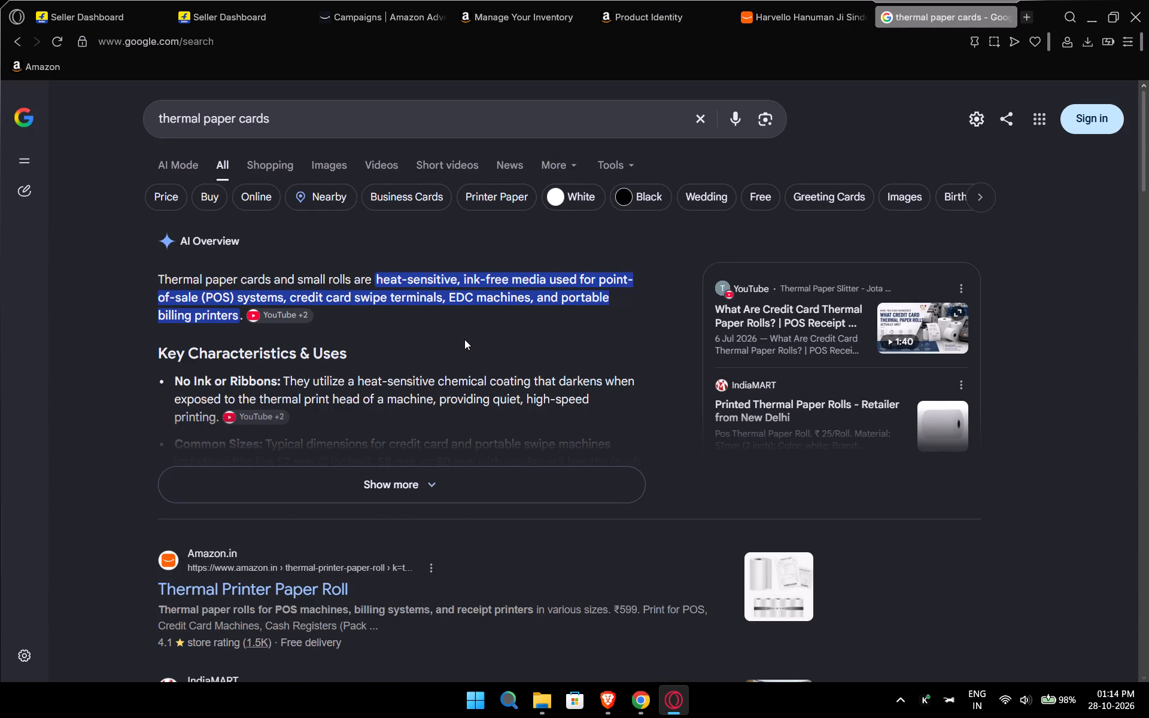
# Open the Regular PVC Cards For Thermal Printer product among the popular products and view its second image, showing the box.
pyautogui.scroll(-4, 464, 339)
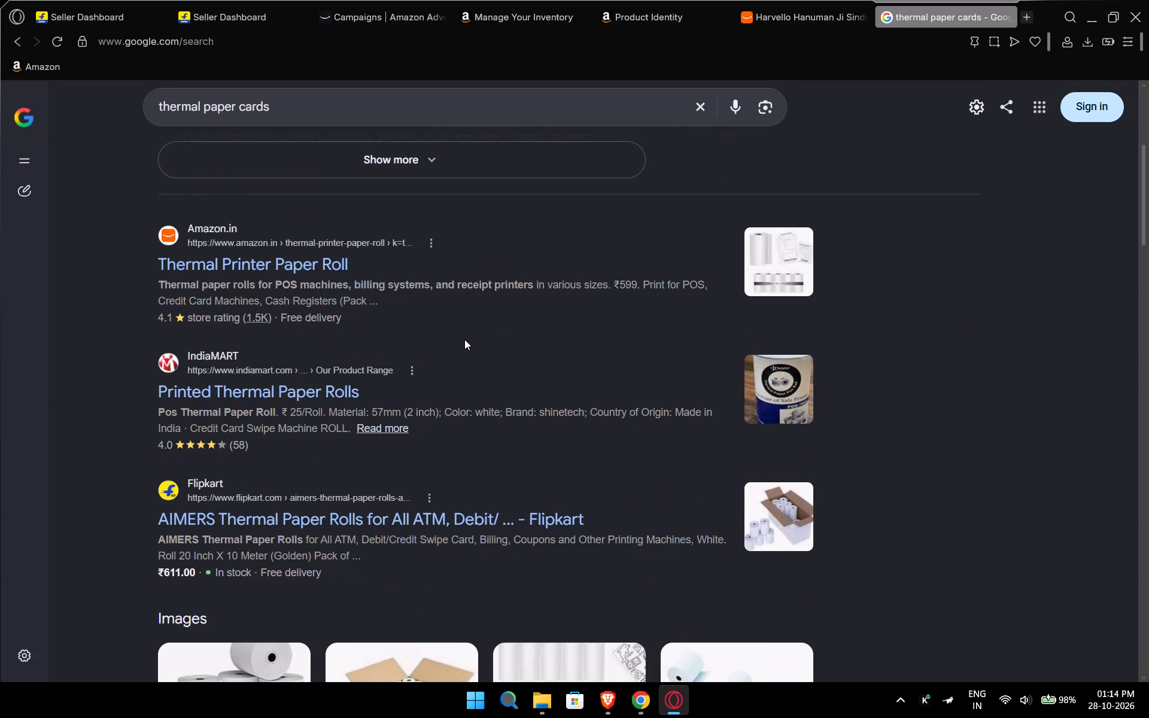
pyautogui.scroll(-6, 464, 339)
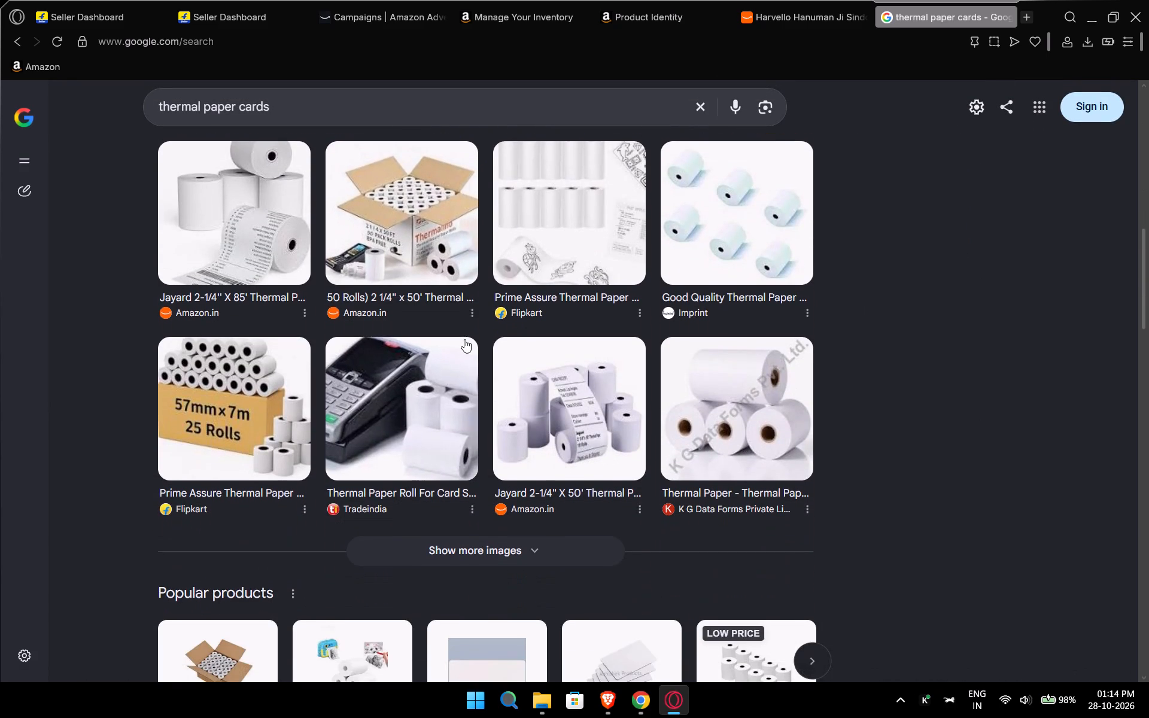
pyautogui.scroll(-3, 464, 339)
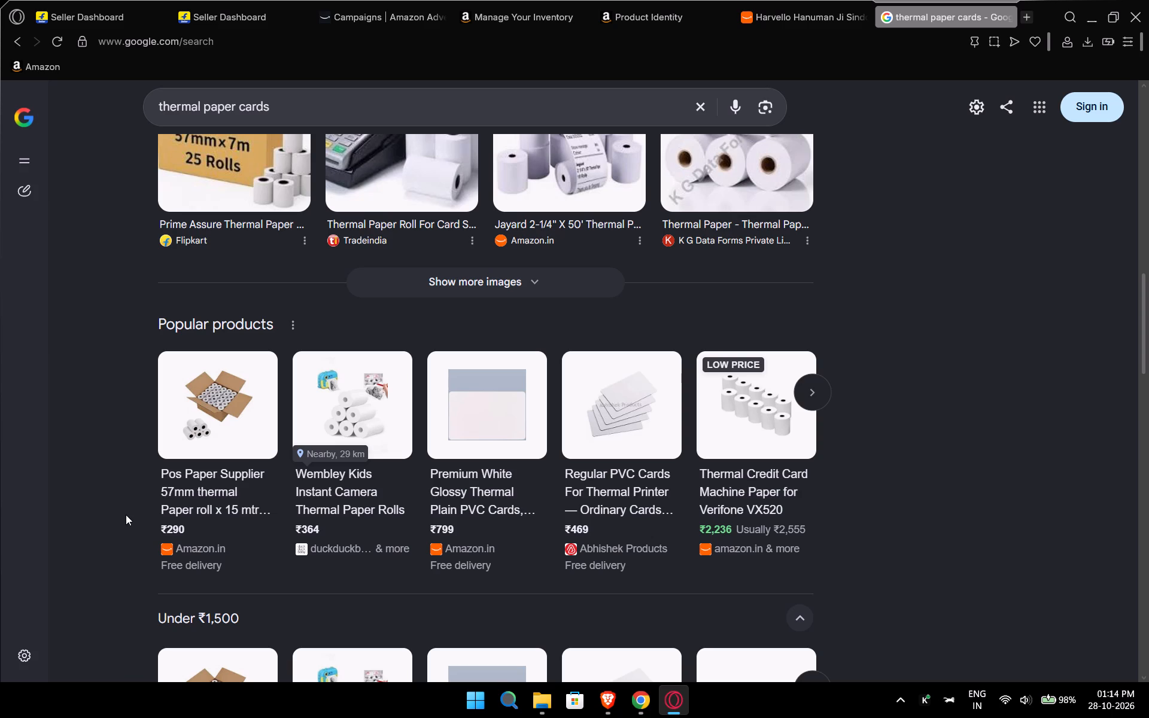
pyautogui.click(607, 485)
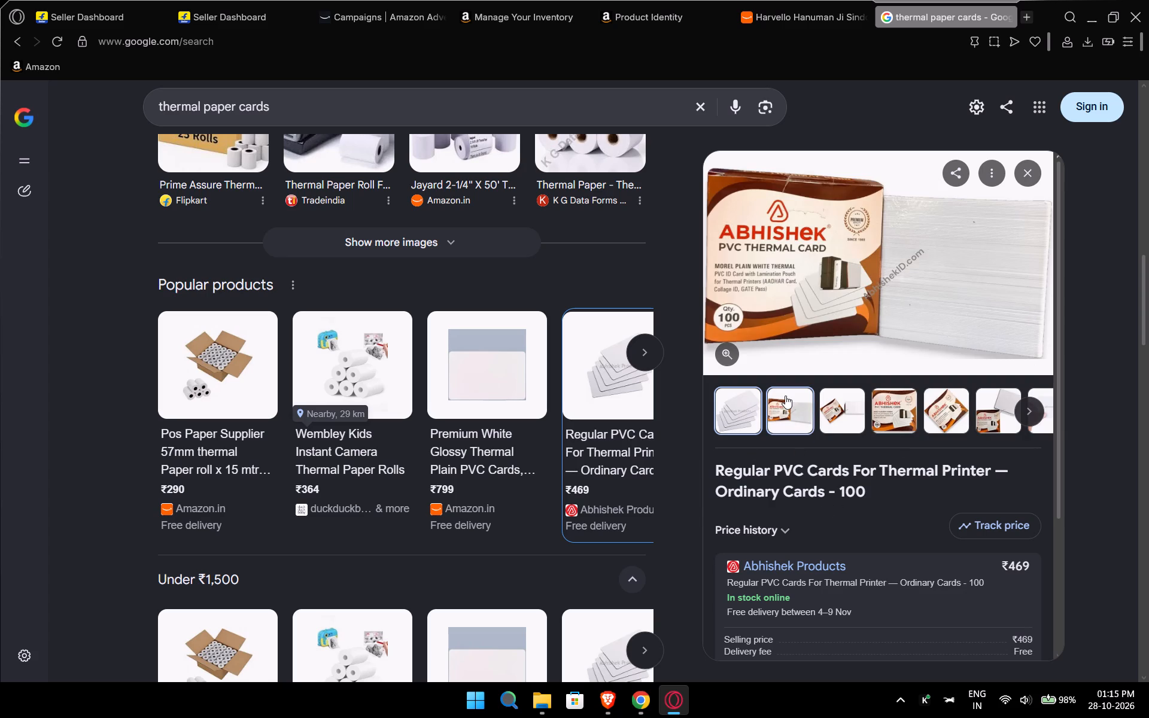
pyautogui.click(785, 395)
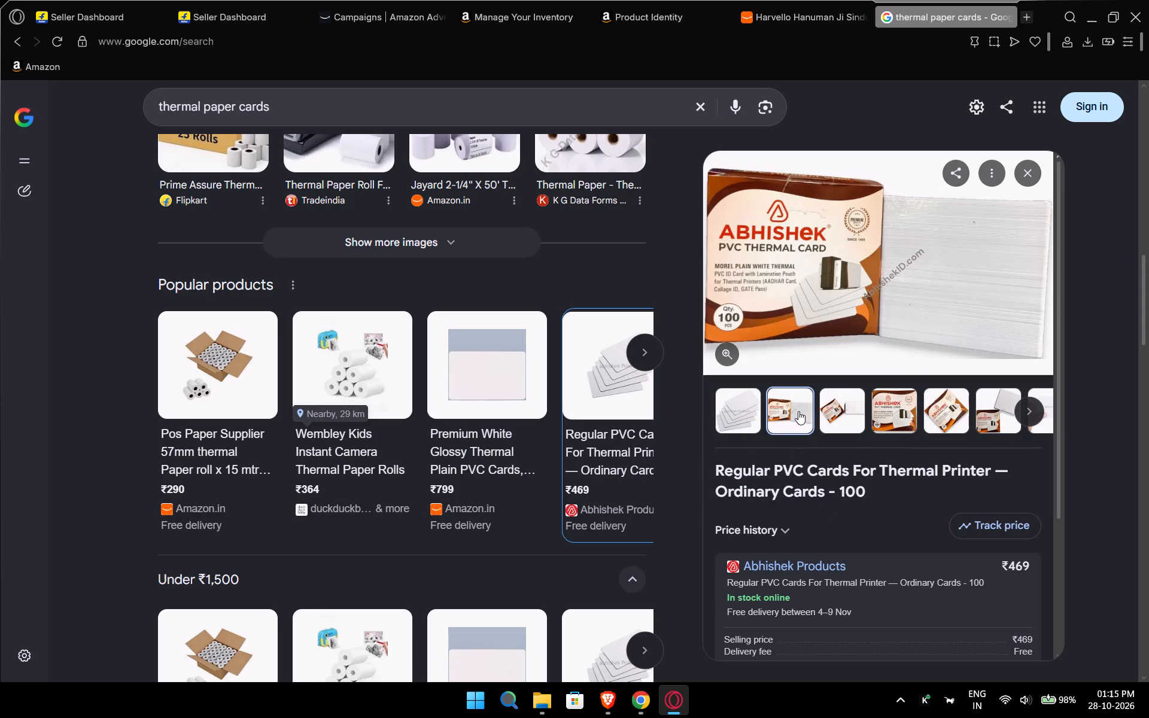